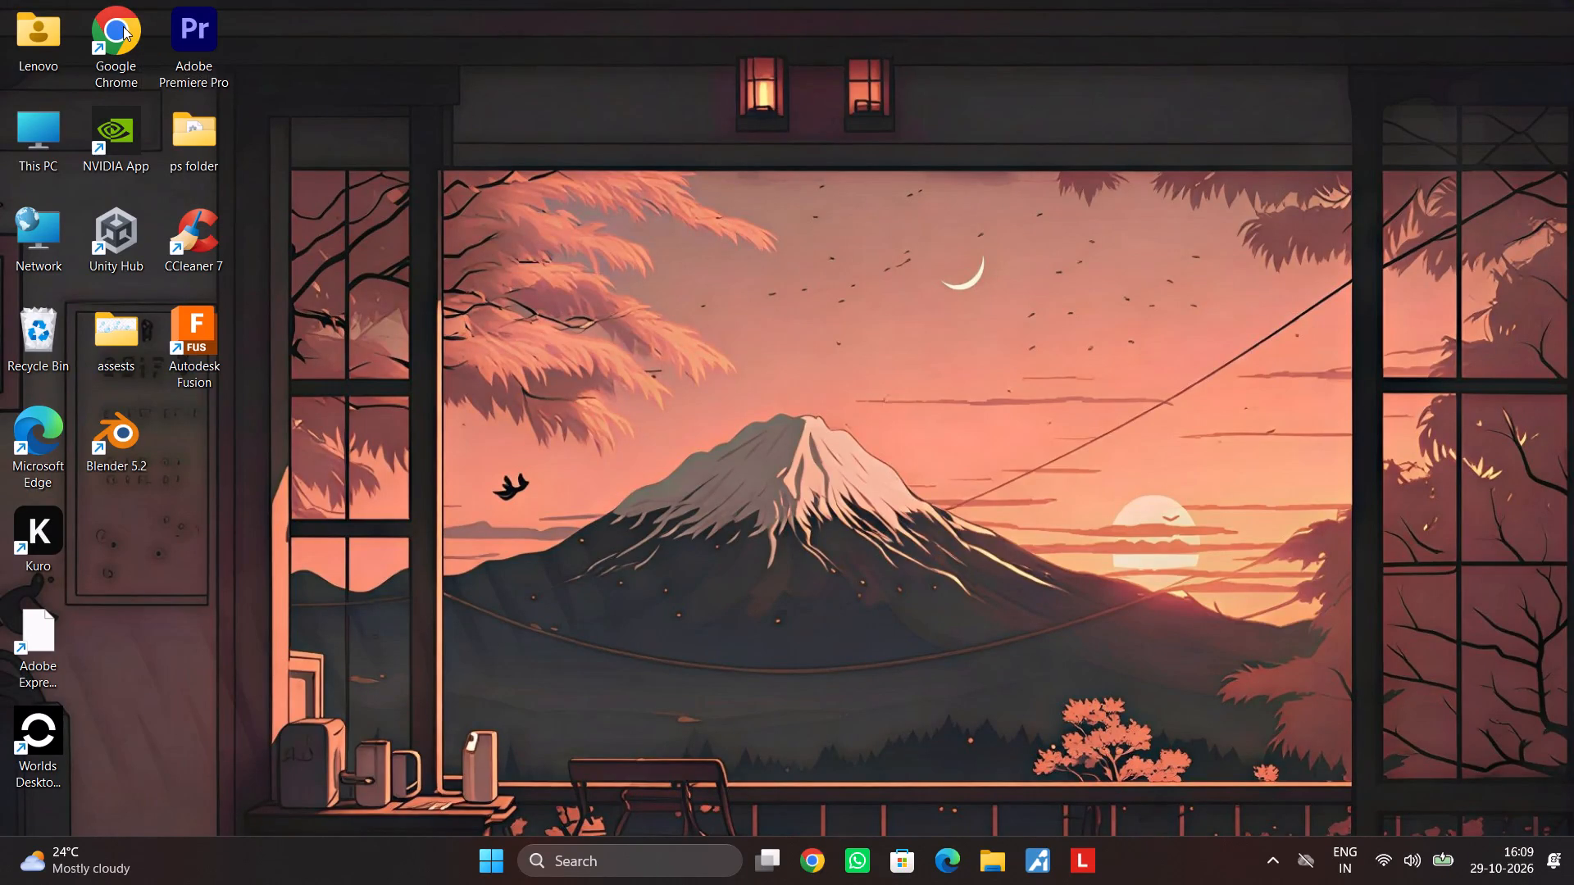
# Open the Figma website in a maximized Google Chrome window through a Google search for "figma".
pyautogui.doubleClick(123, 49)
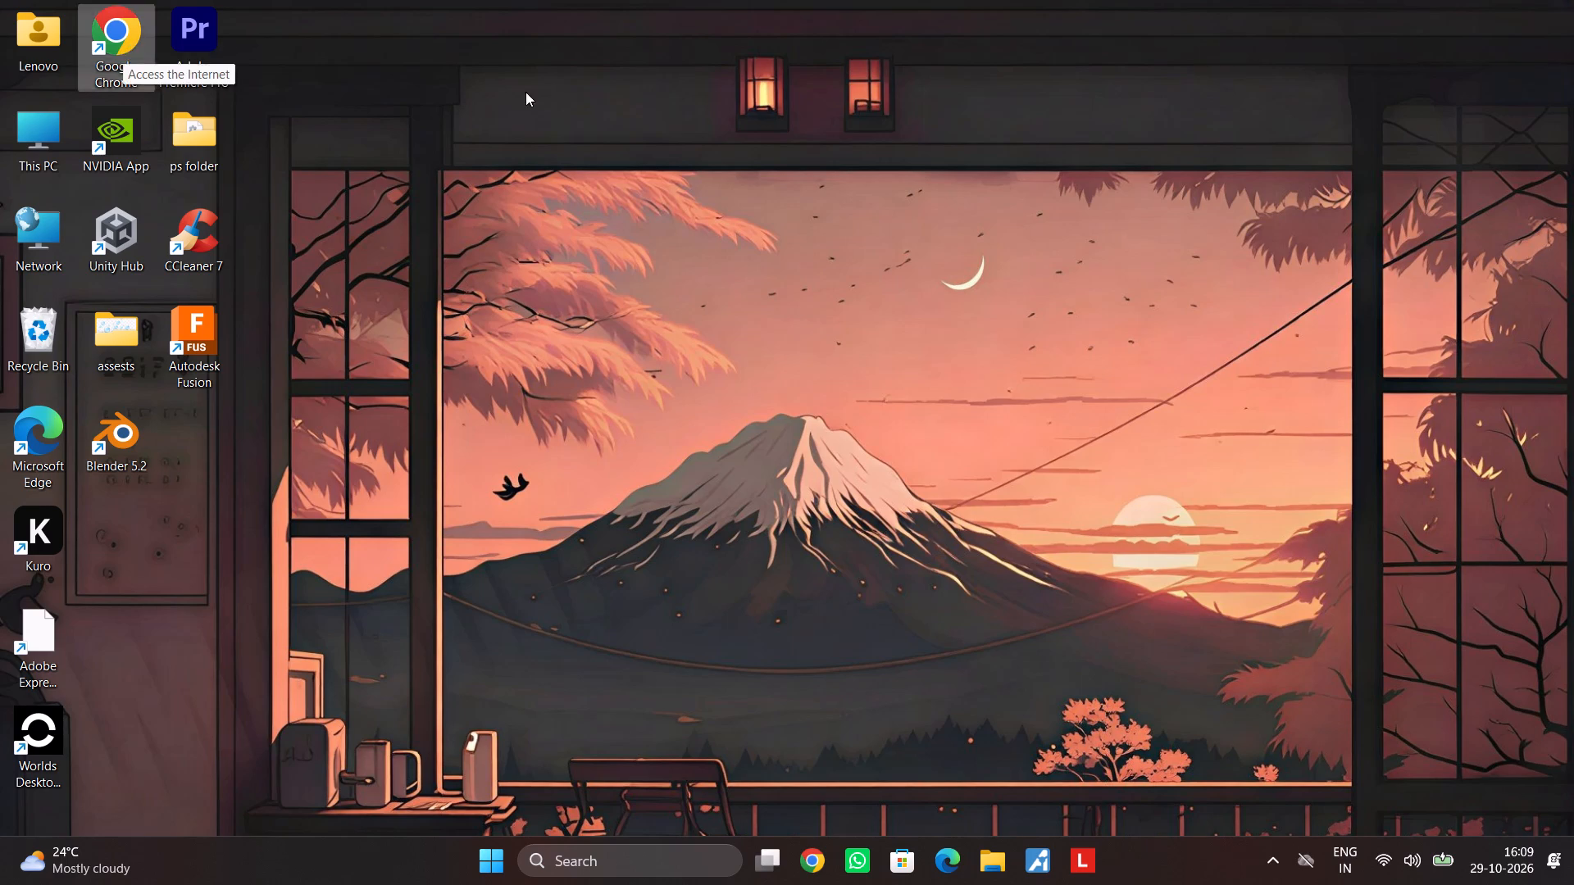
pyautogui.doubleClick(722, 34)
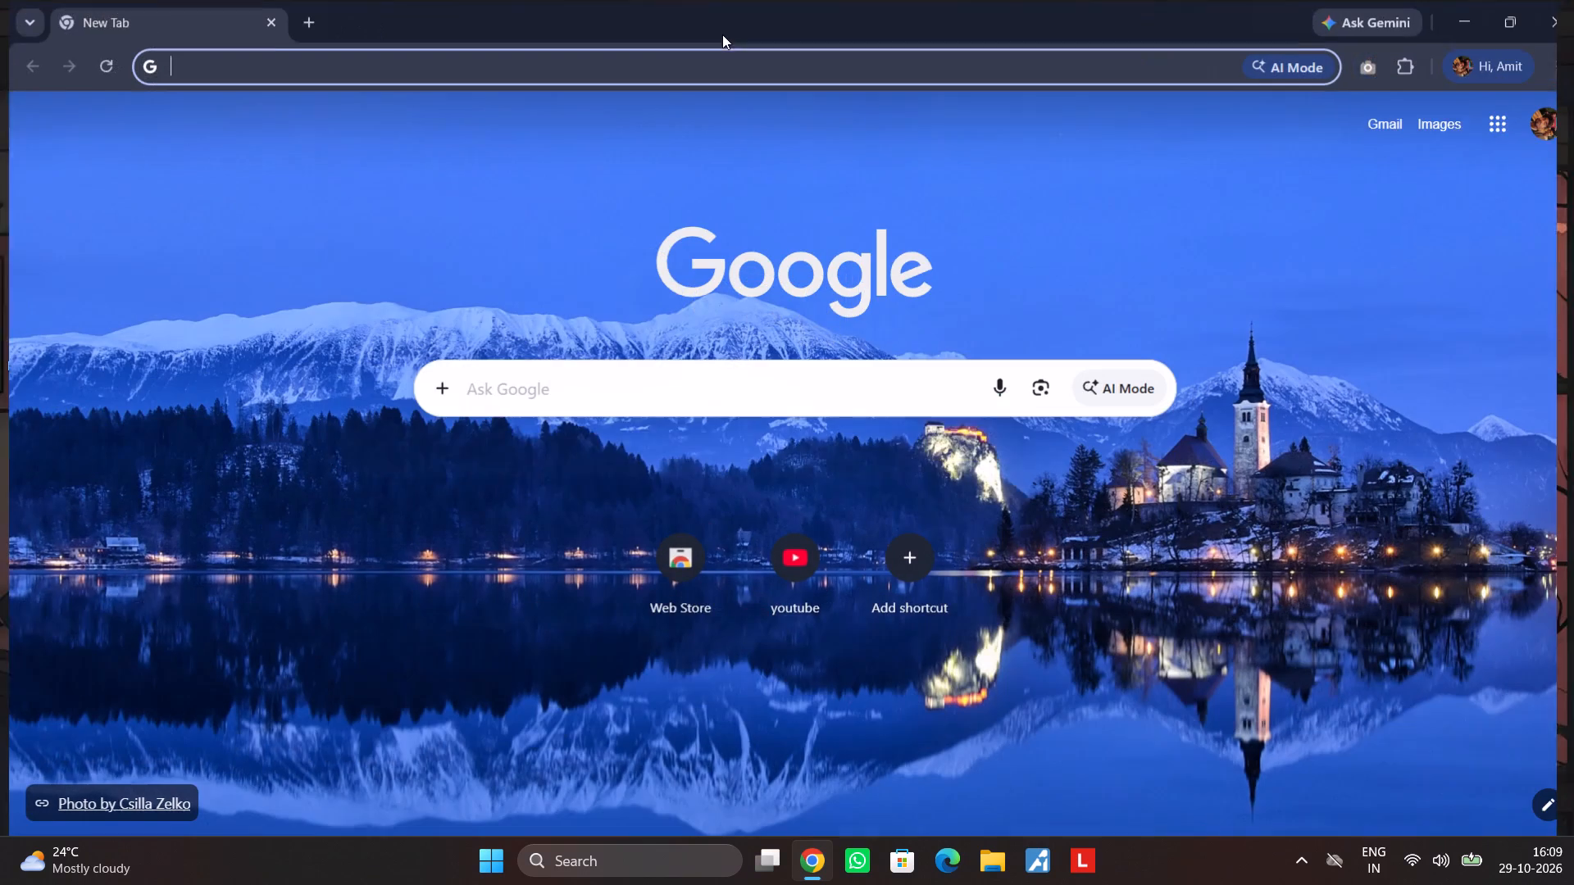
pyautogui.click(698, 363)
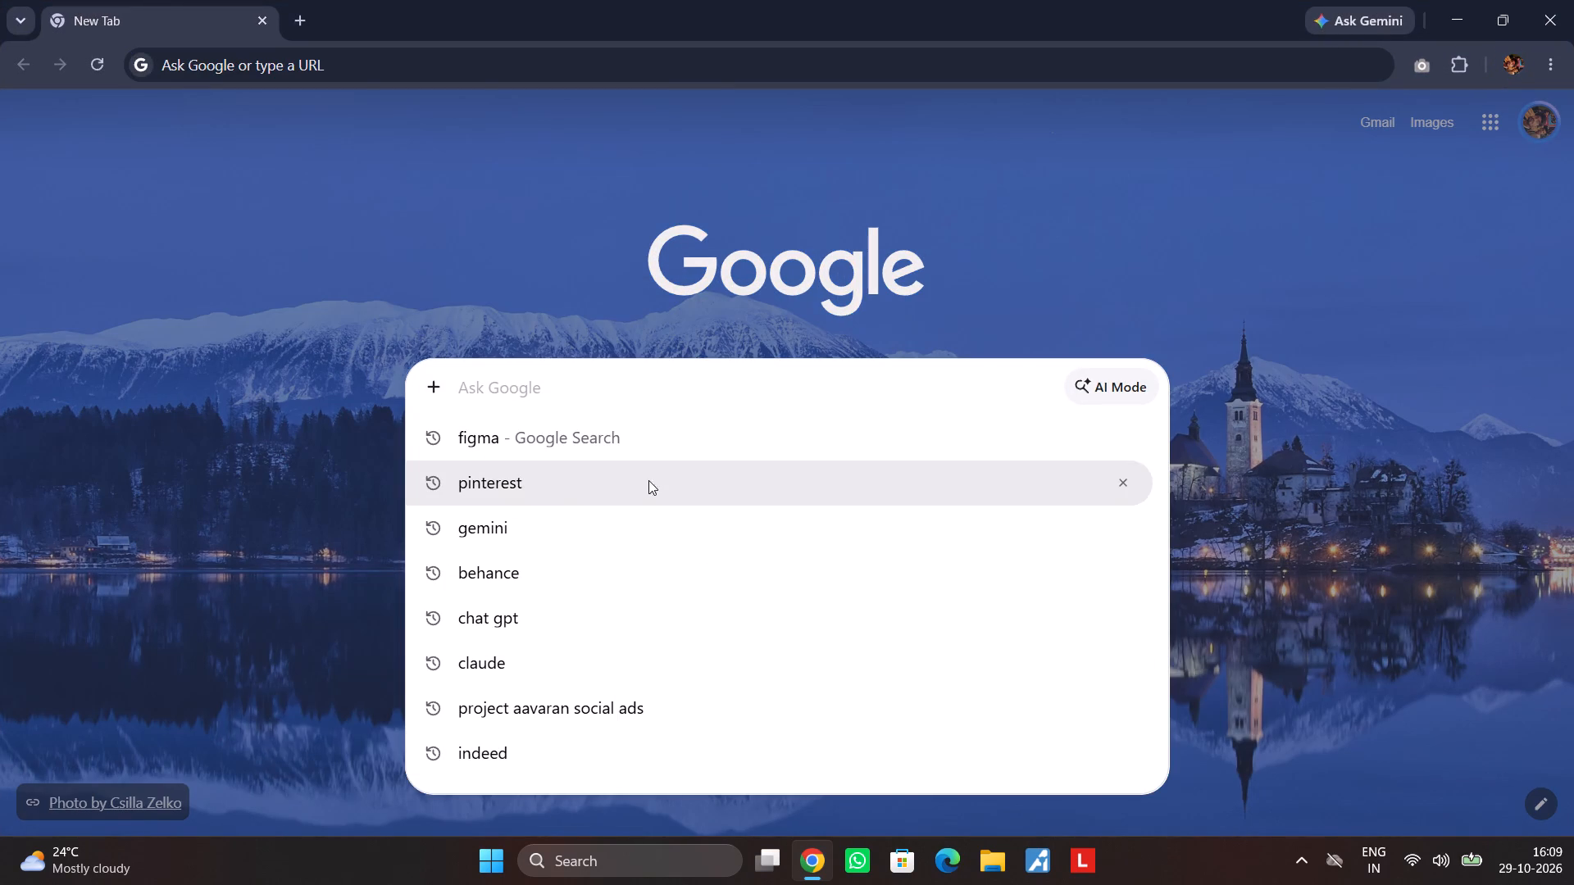
pyautogui.click(622, 431)
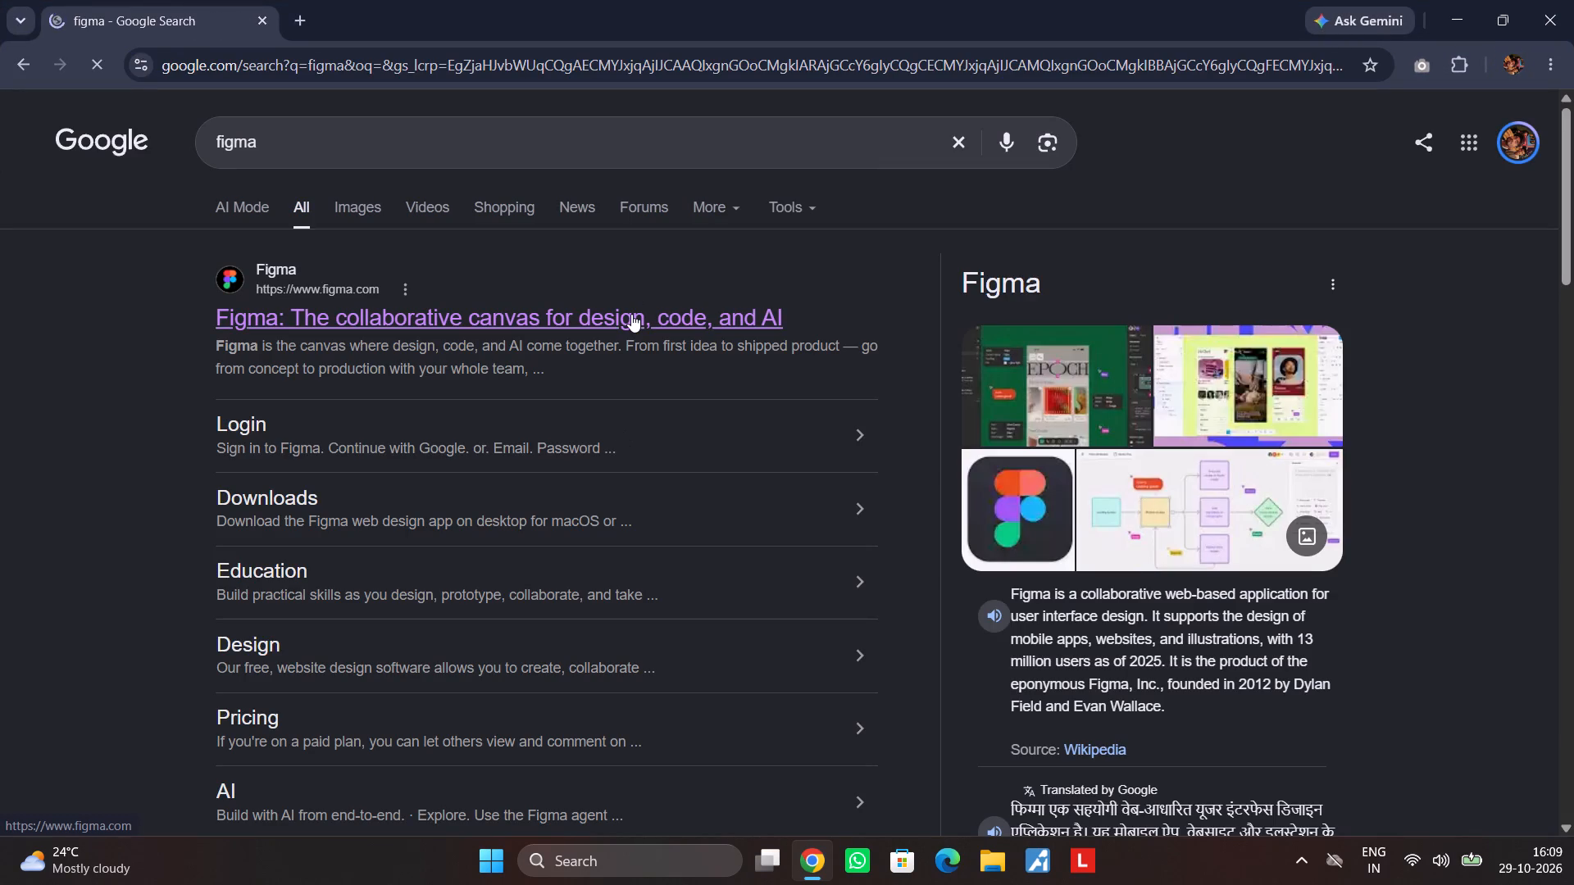
pyautogui.click(631, 314)
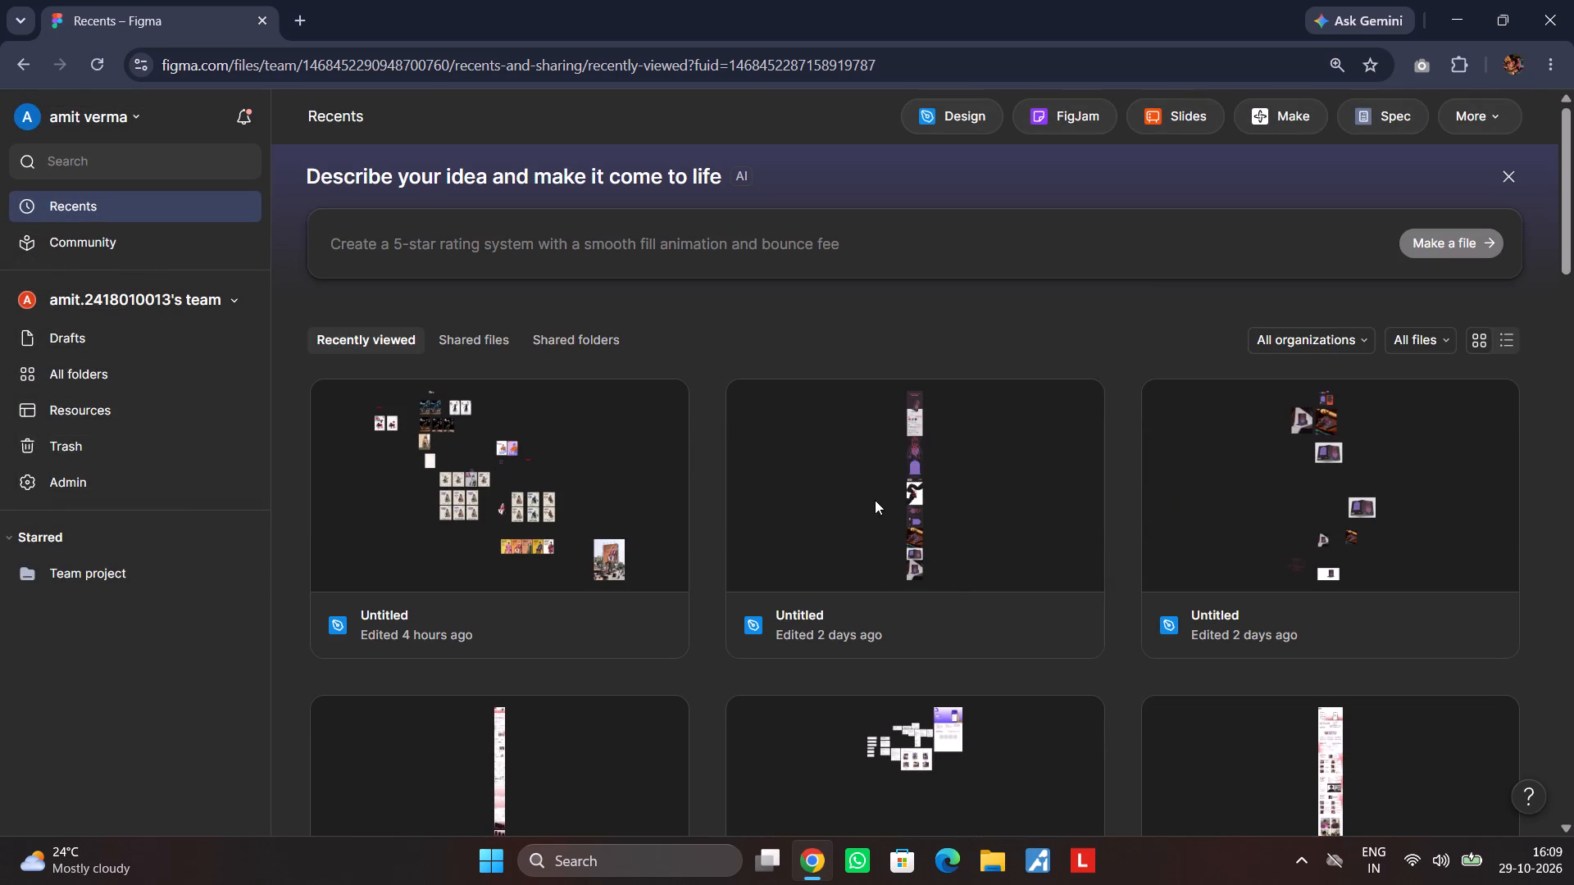
# Look through the recently viewed Figma design files.
pyautogui.scroll(-3, 960, 556)
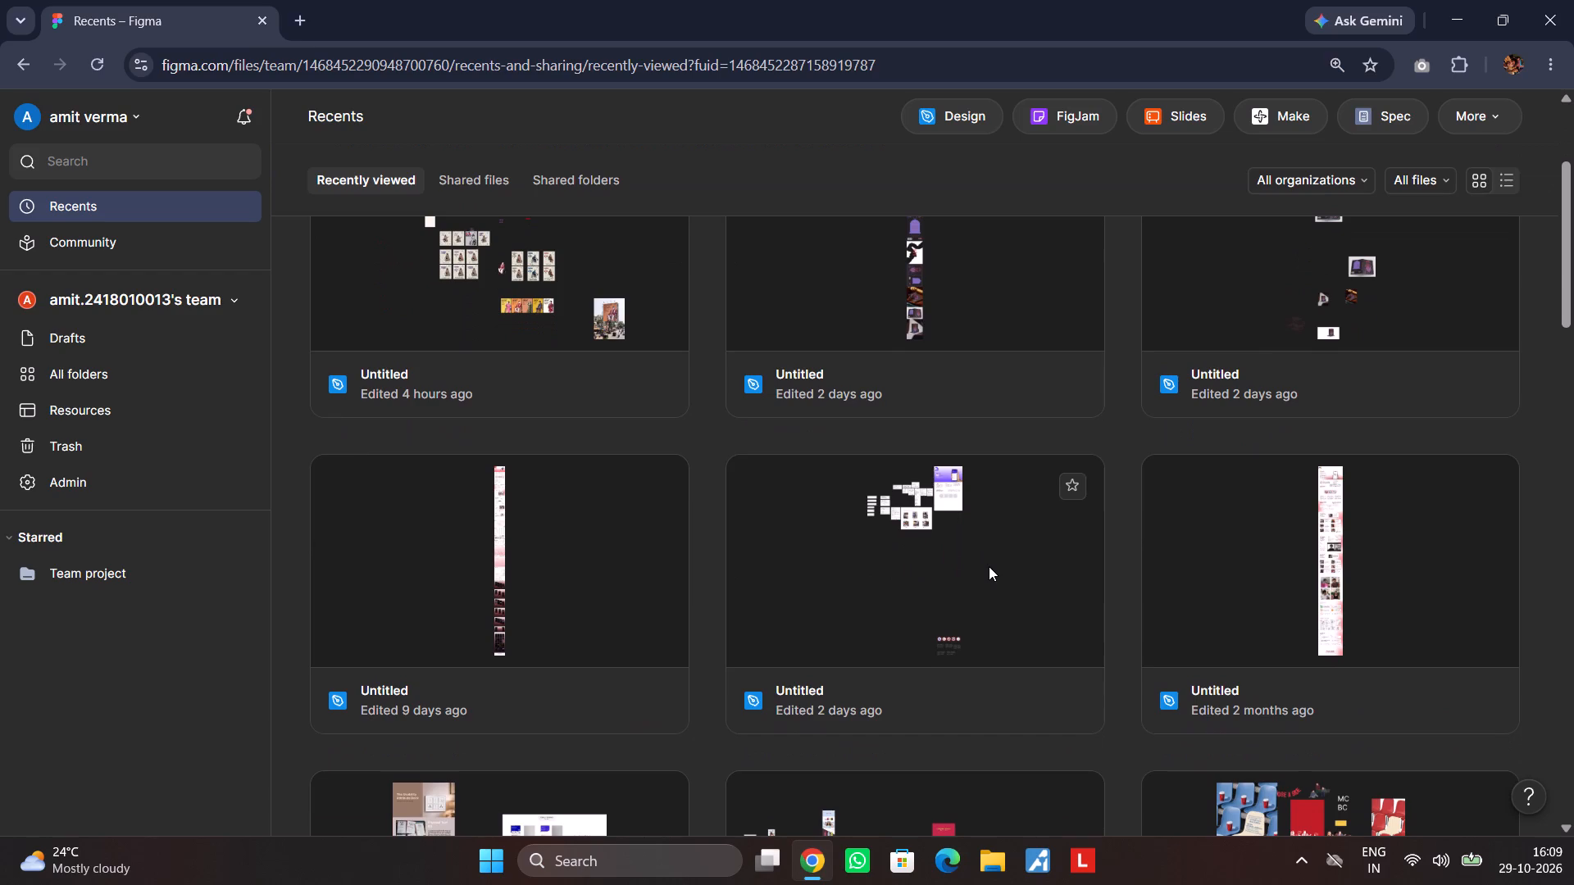
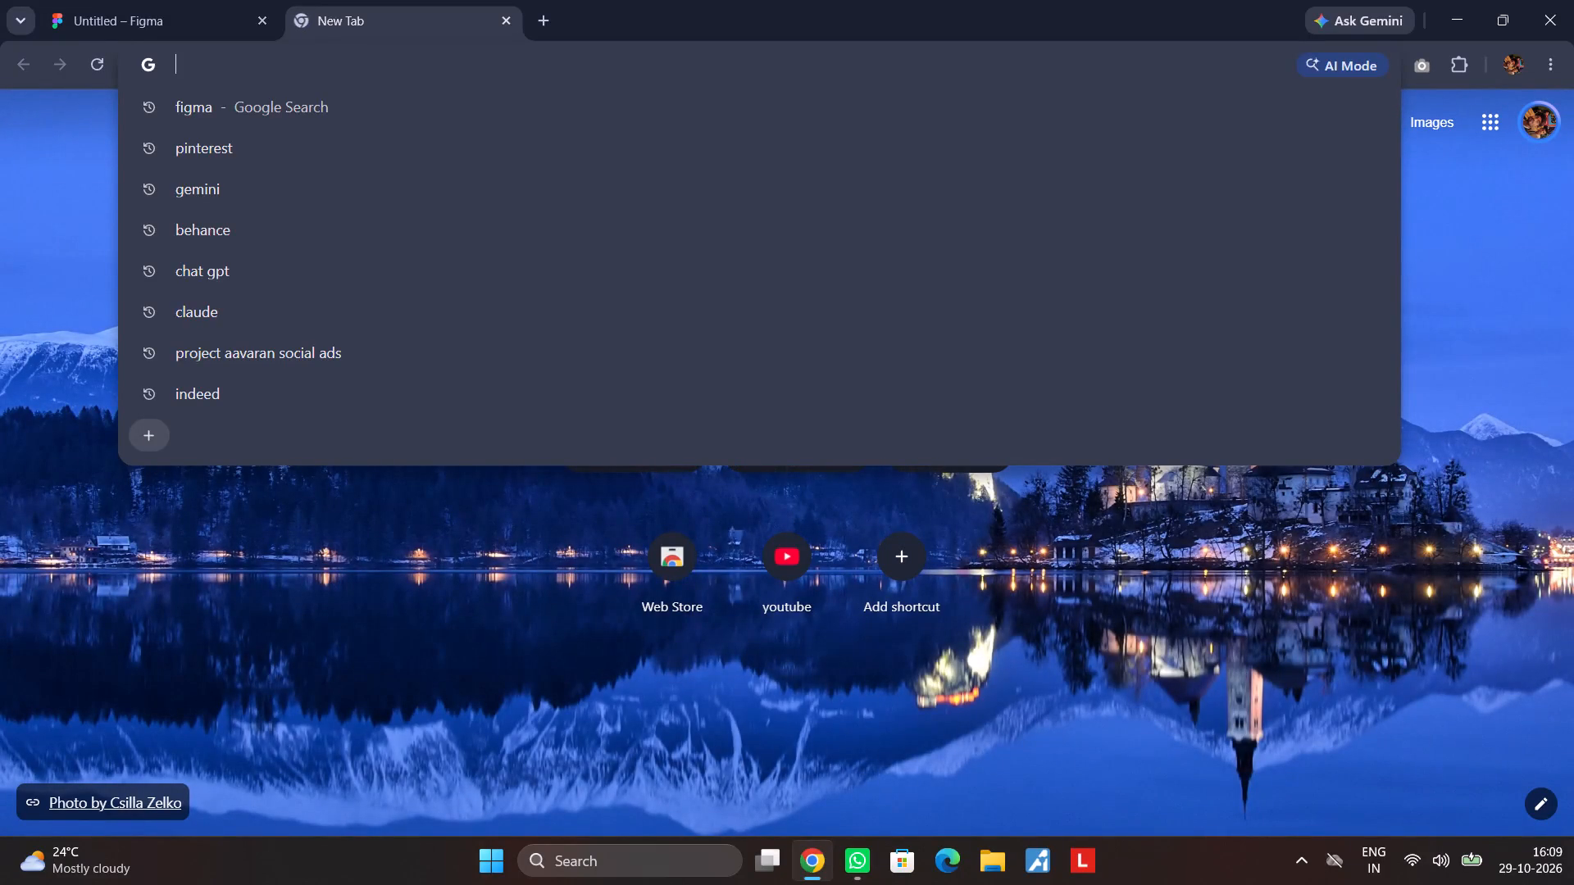
# Open Figma's recent files in the new tab and open the untitled file showing the brown deck beside a white board.
pyautogui.write('figma')
pyautogui.press('Return')
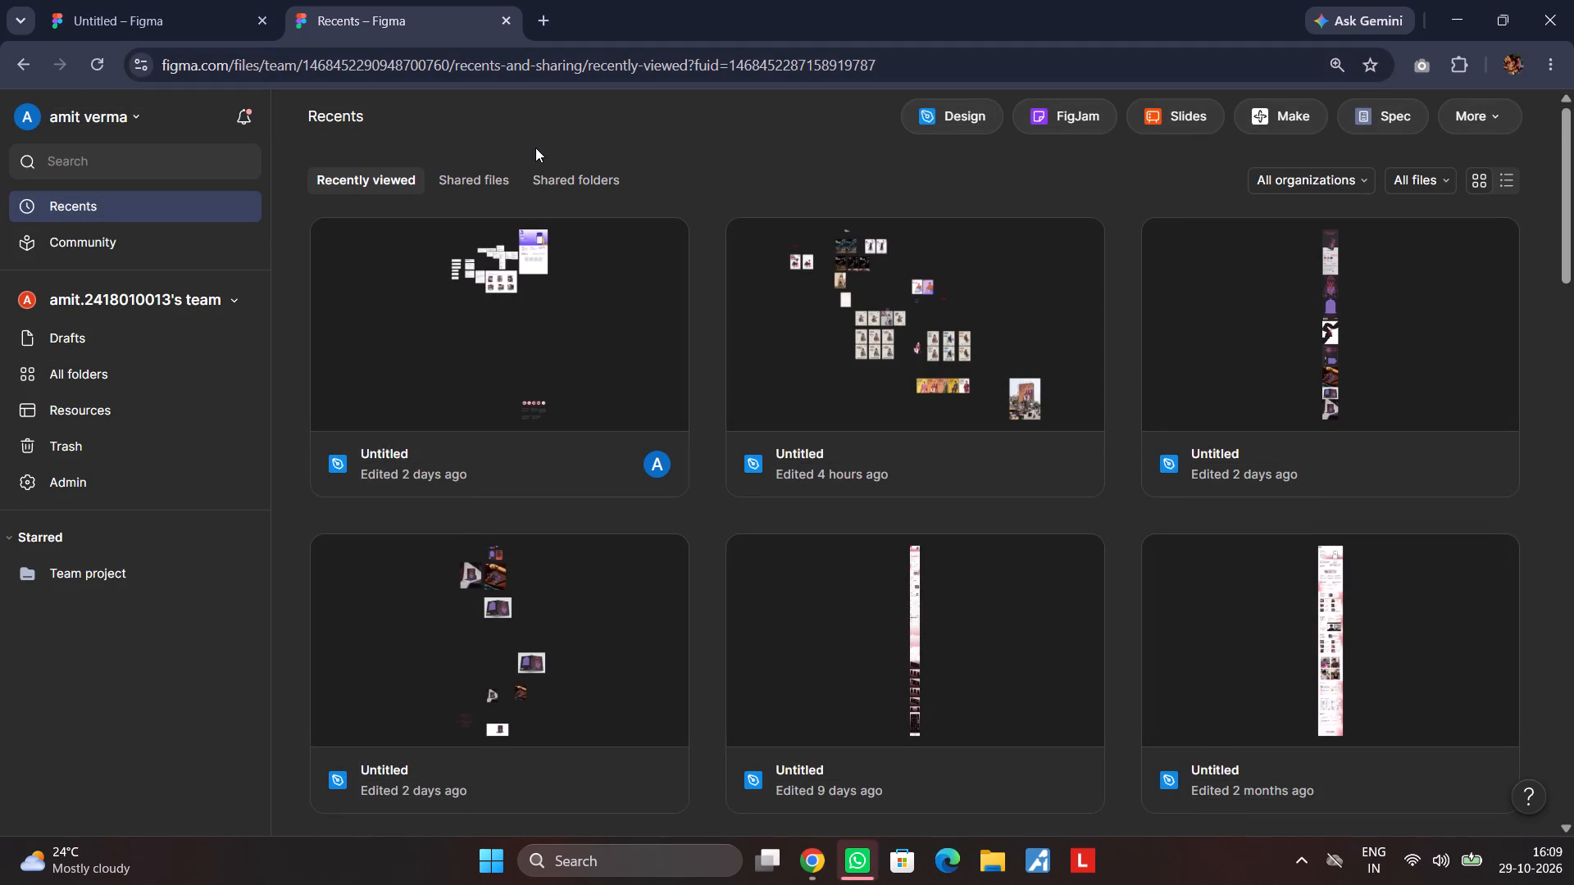
pyautogui.scroll(-3, 914, 647)
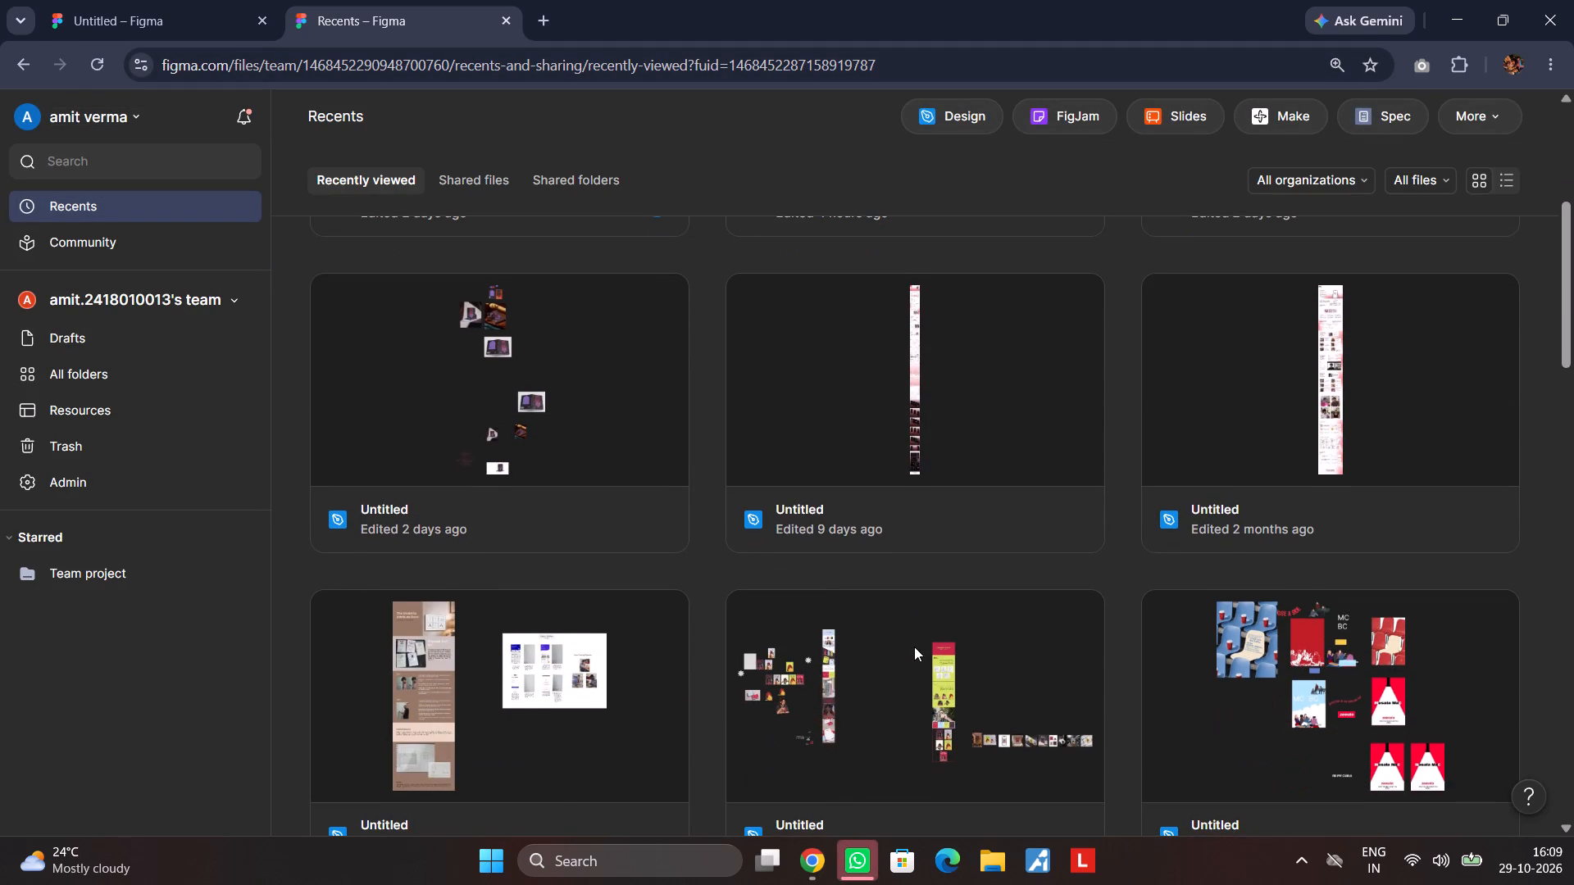
pyautogui.scroll(-1, 914, 647)
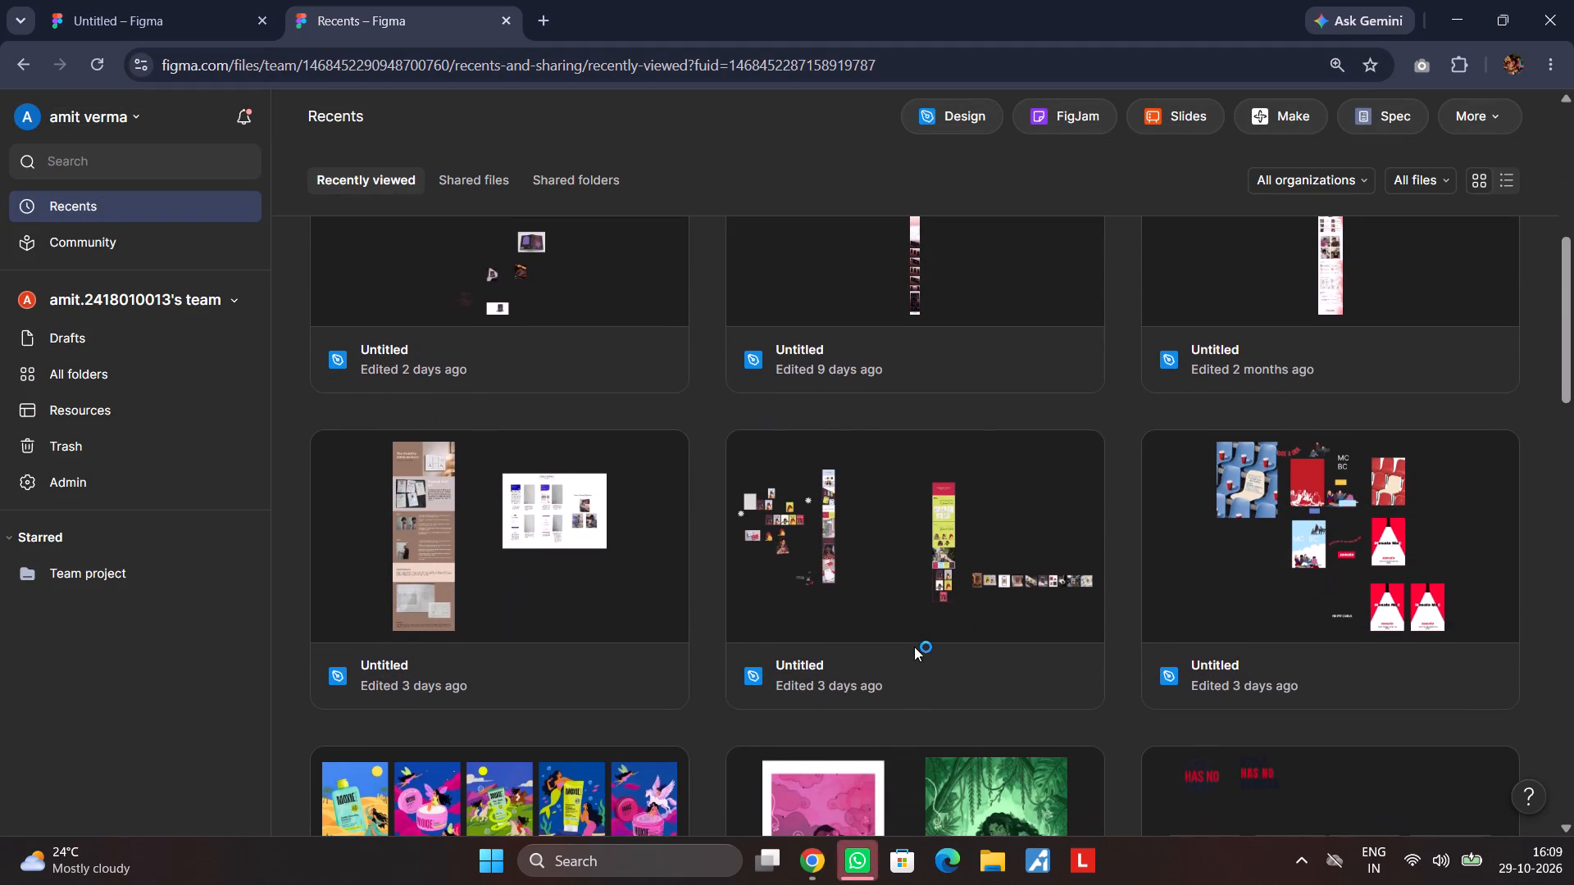
pyautogui.hscroll(1, 914, 647)
pyautogui.doubleClick(571, 572)
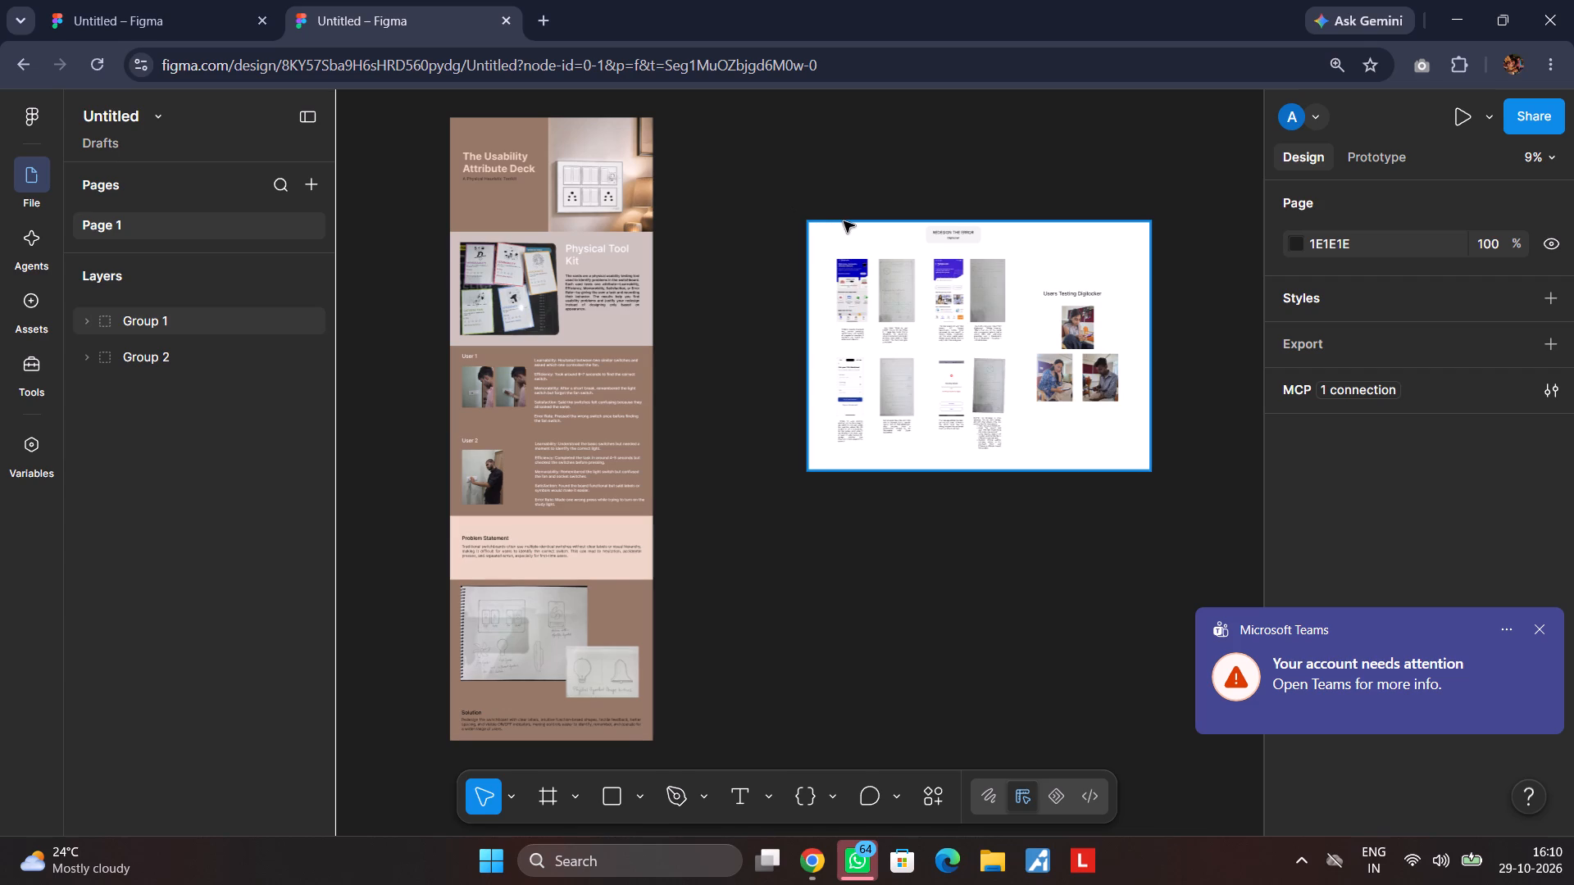
# Copy the white "Redesign the Error" Digilocker group and paste it into the untitled design file open in the other tab.
pyautogui.click(844, 221)
pyautogui.click(780, 220)
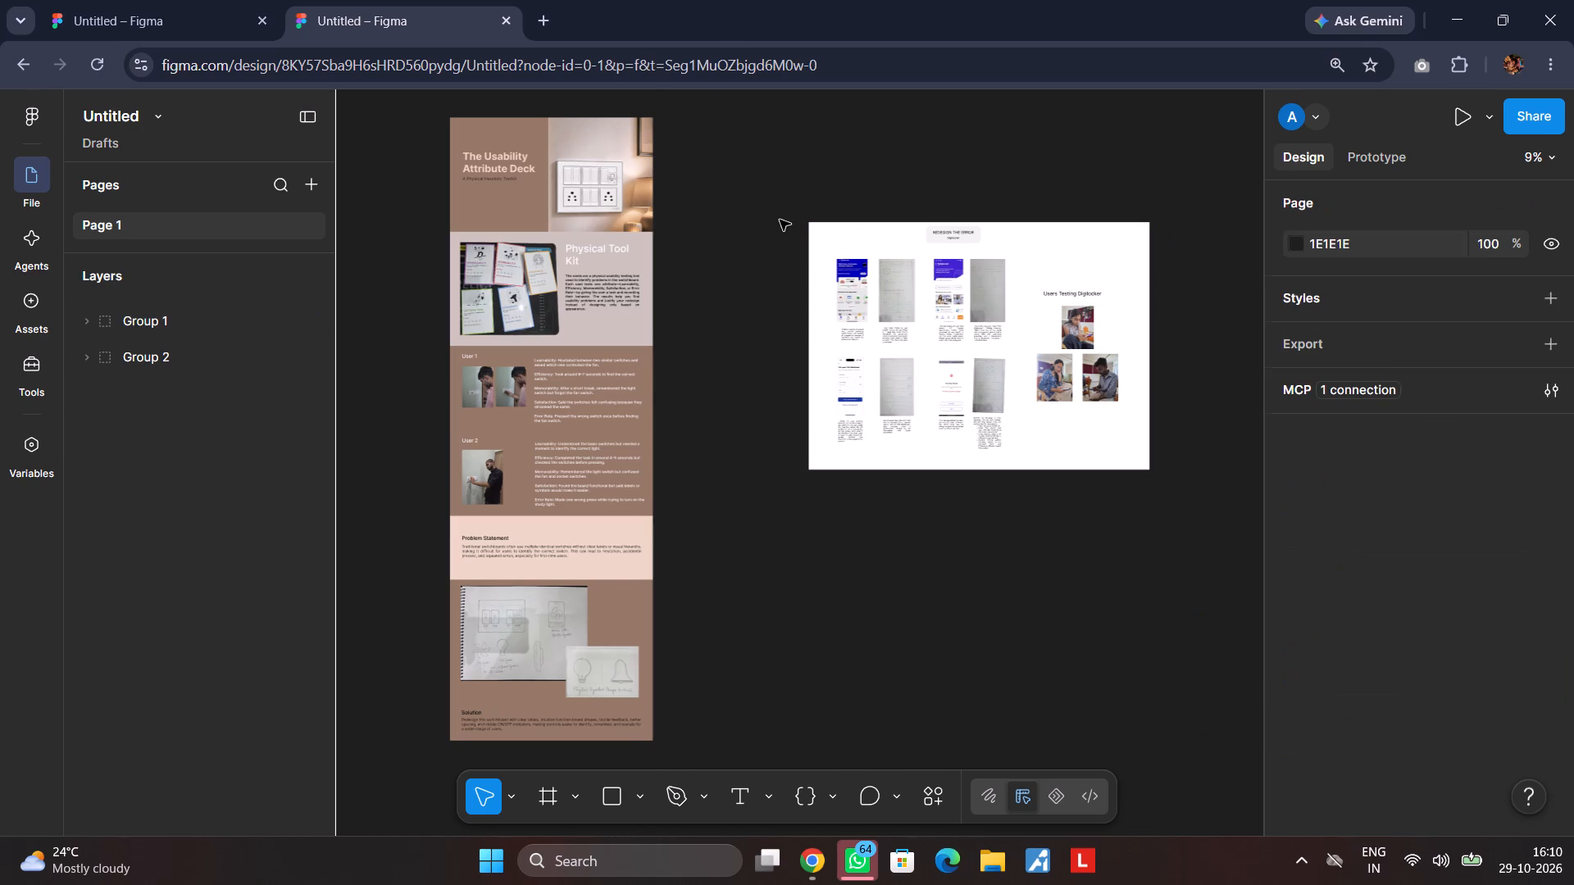
pyautogui.moveTo(778, 206); pyautogui.dragTo(1123, 518)
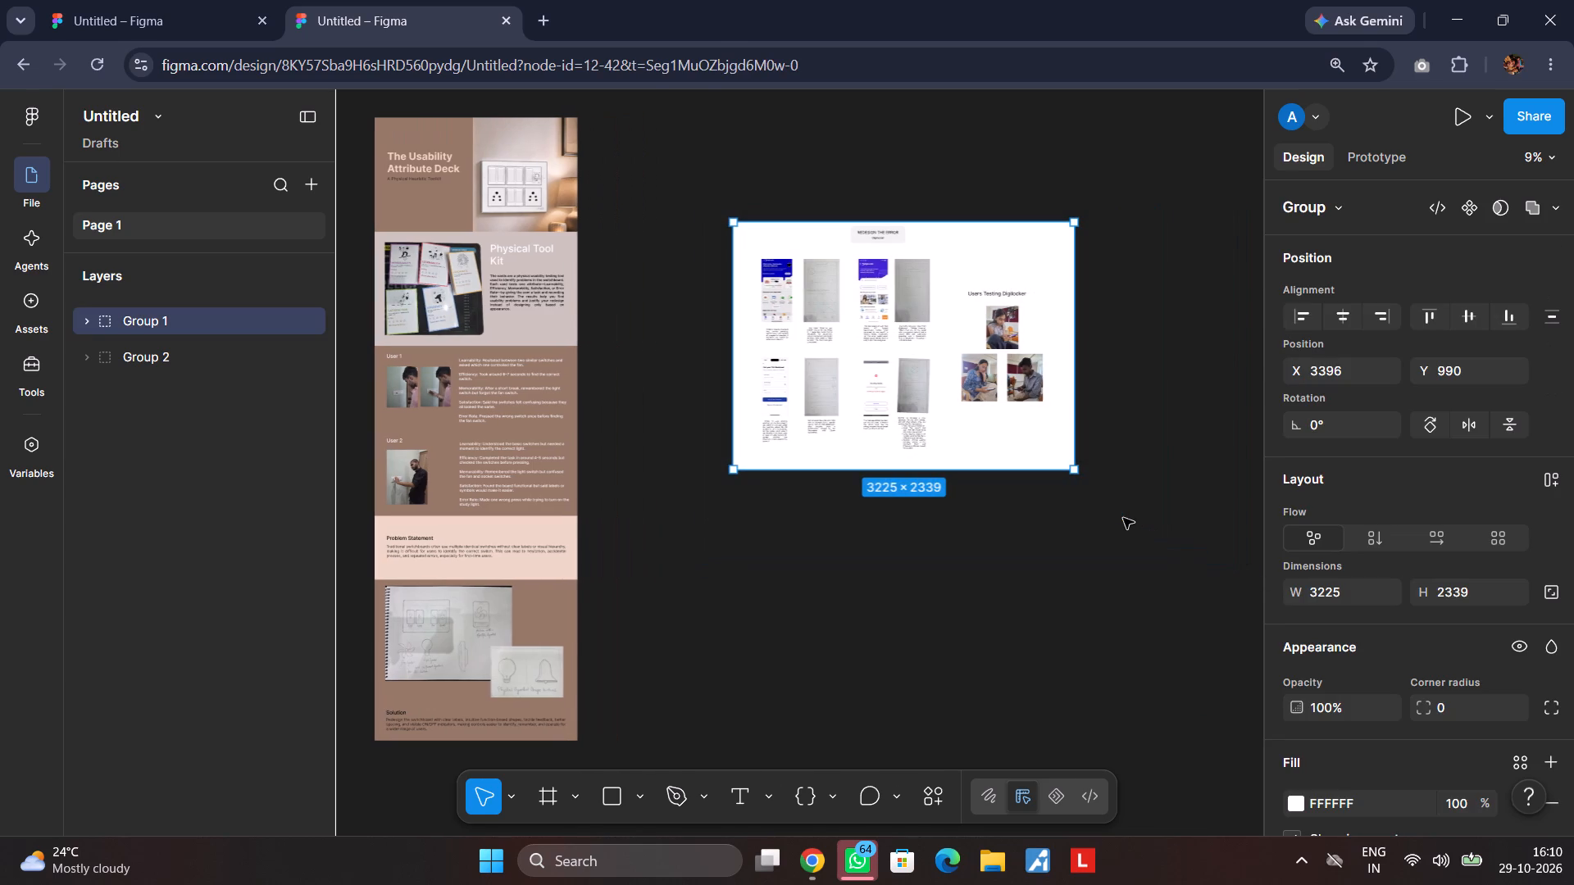
pyautogui.hotkey('ctrl', 'c')
pyautogui.click(182, 5)
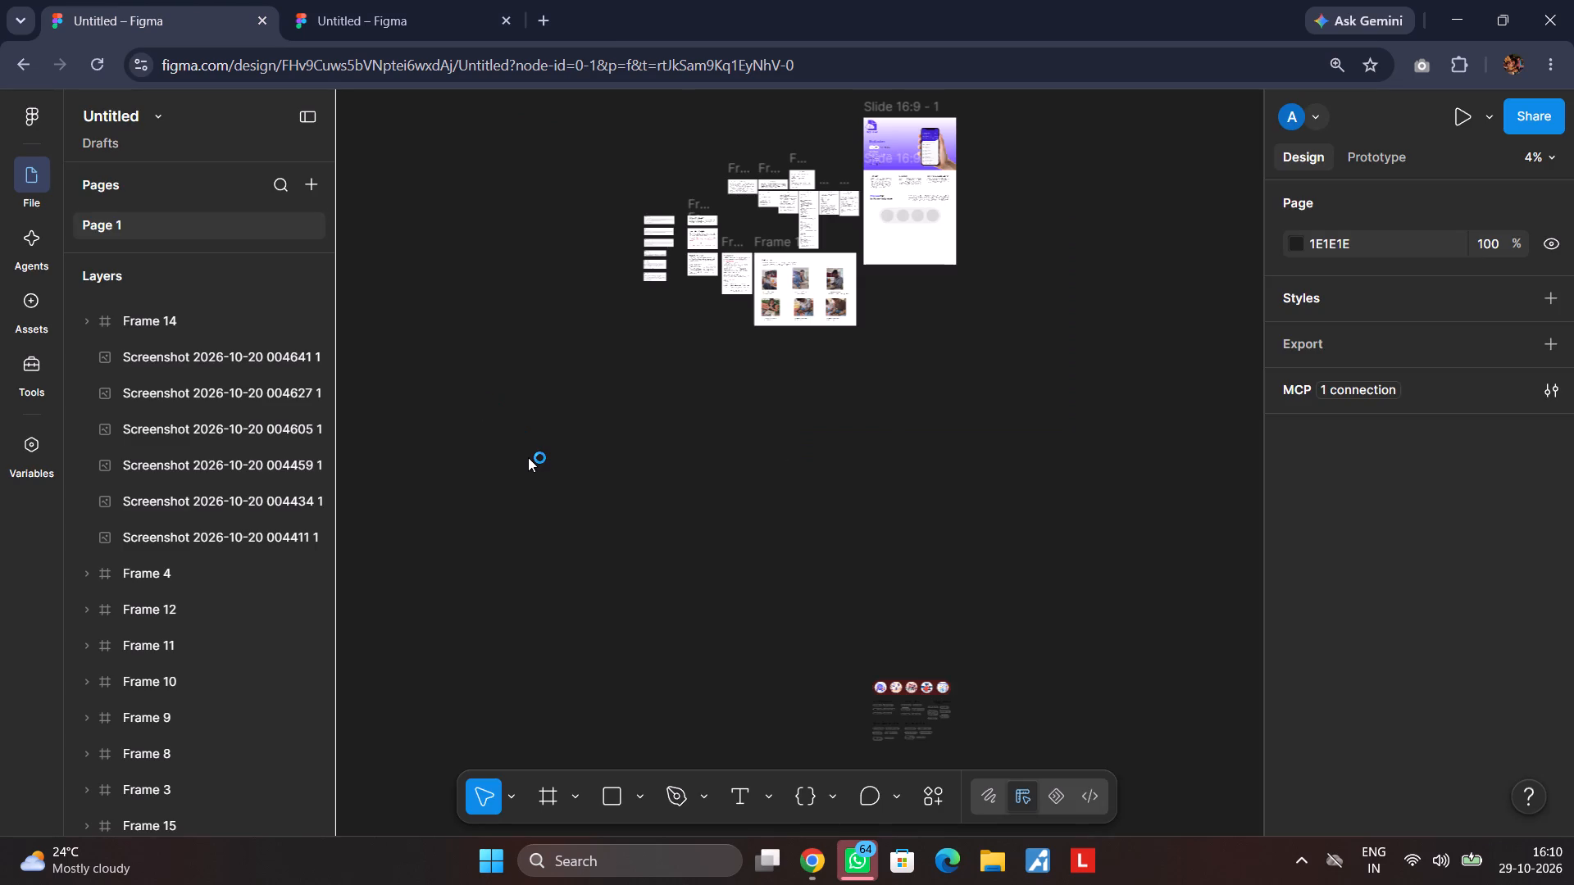
pyautogui.click(648, 499)
pyautogui.hotkey('ctrl', 'v')
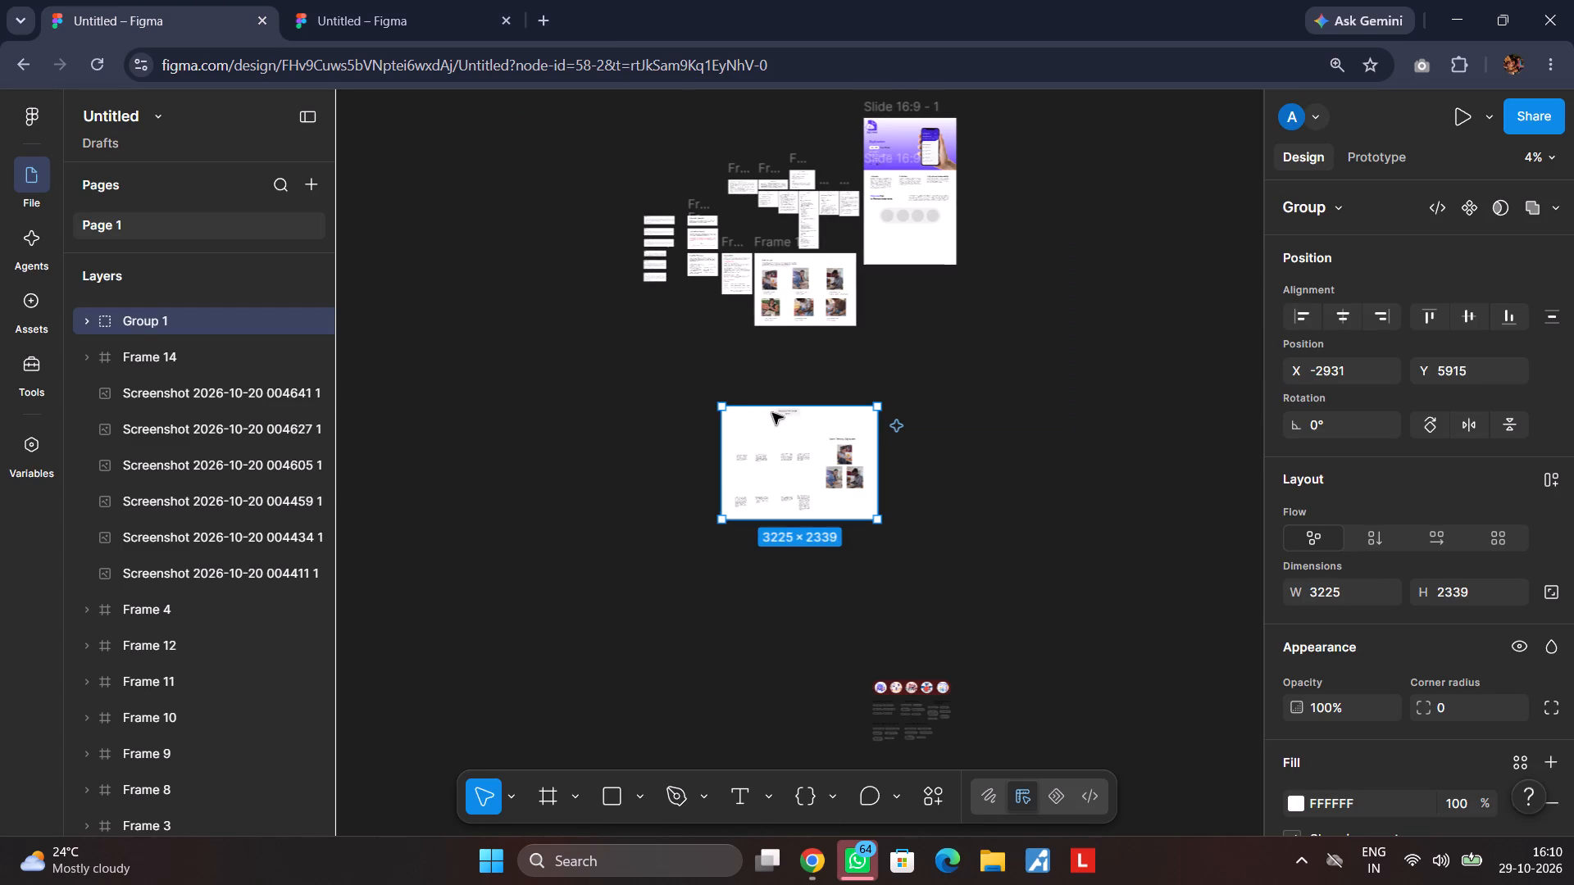
# Move the pasted Digilocker group below the "Slide 16:9 - 1" frame, to about X 897, Y 3884.
pyautogui.moveTo(763, 418); pyautogui.dragTo(948, 320)
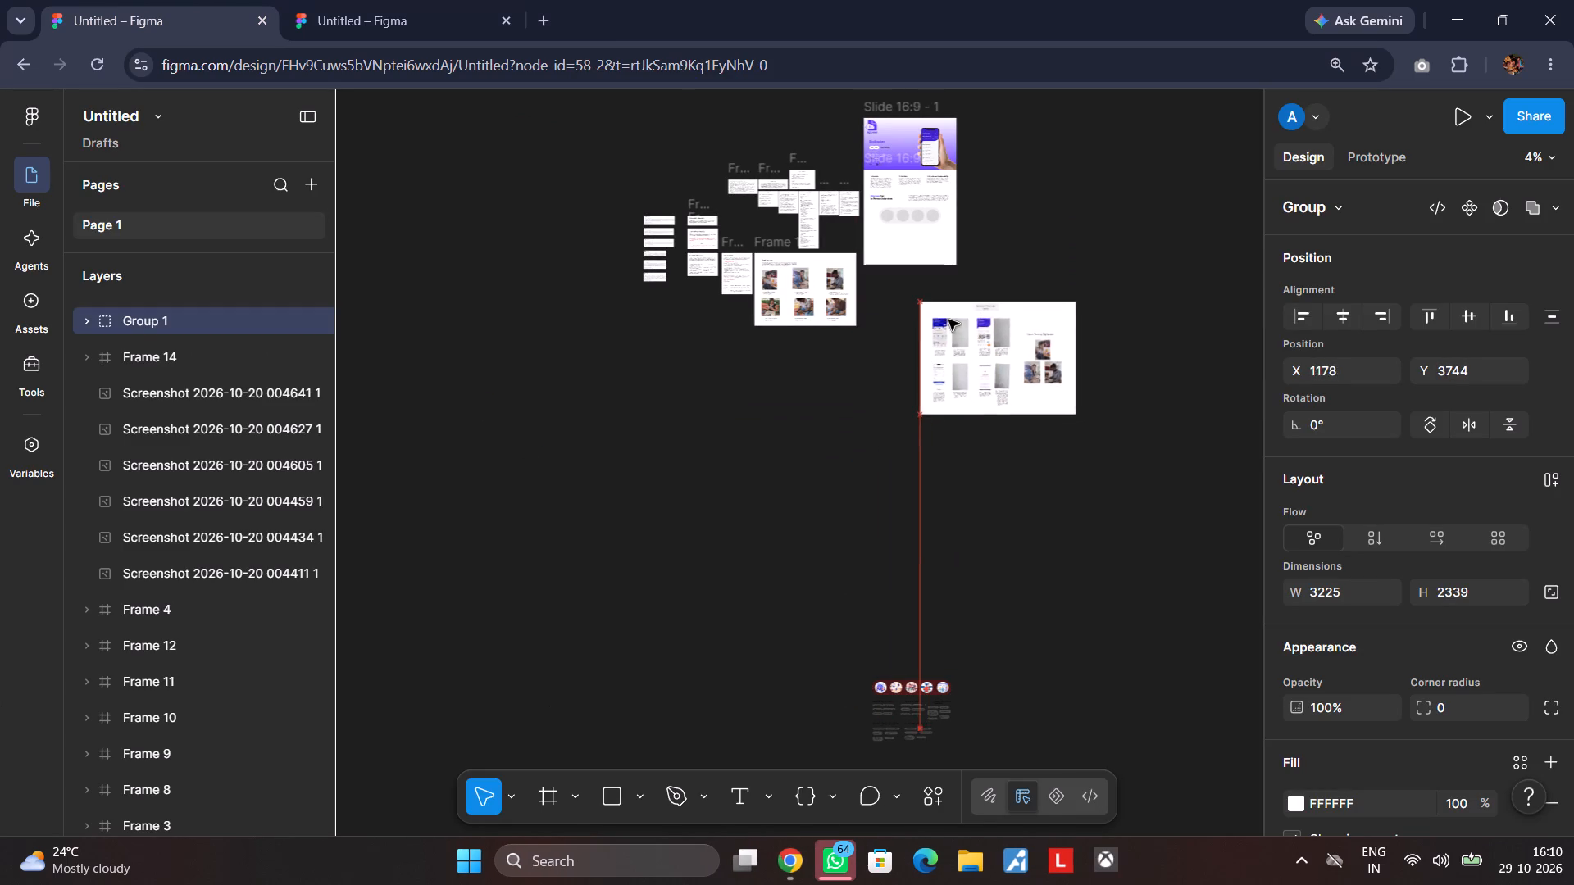
pyautogui.hscroll(-1, 948, 320)
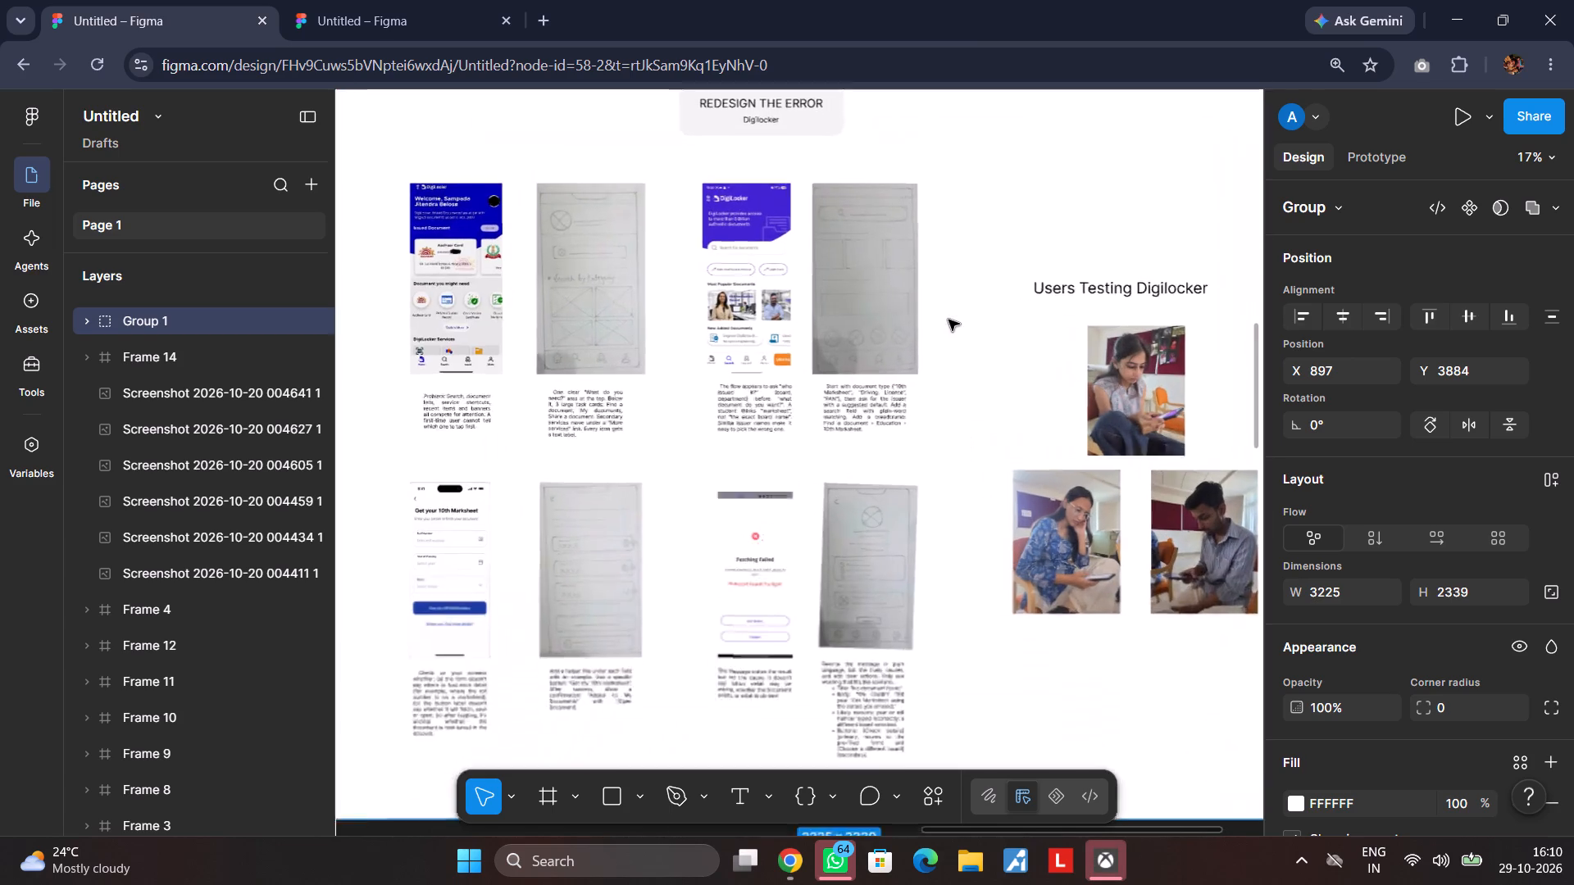
pyautogui.click(621, 288)
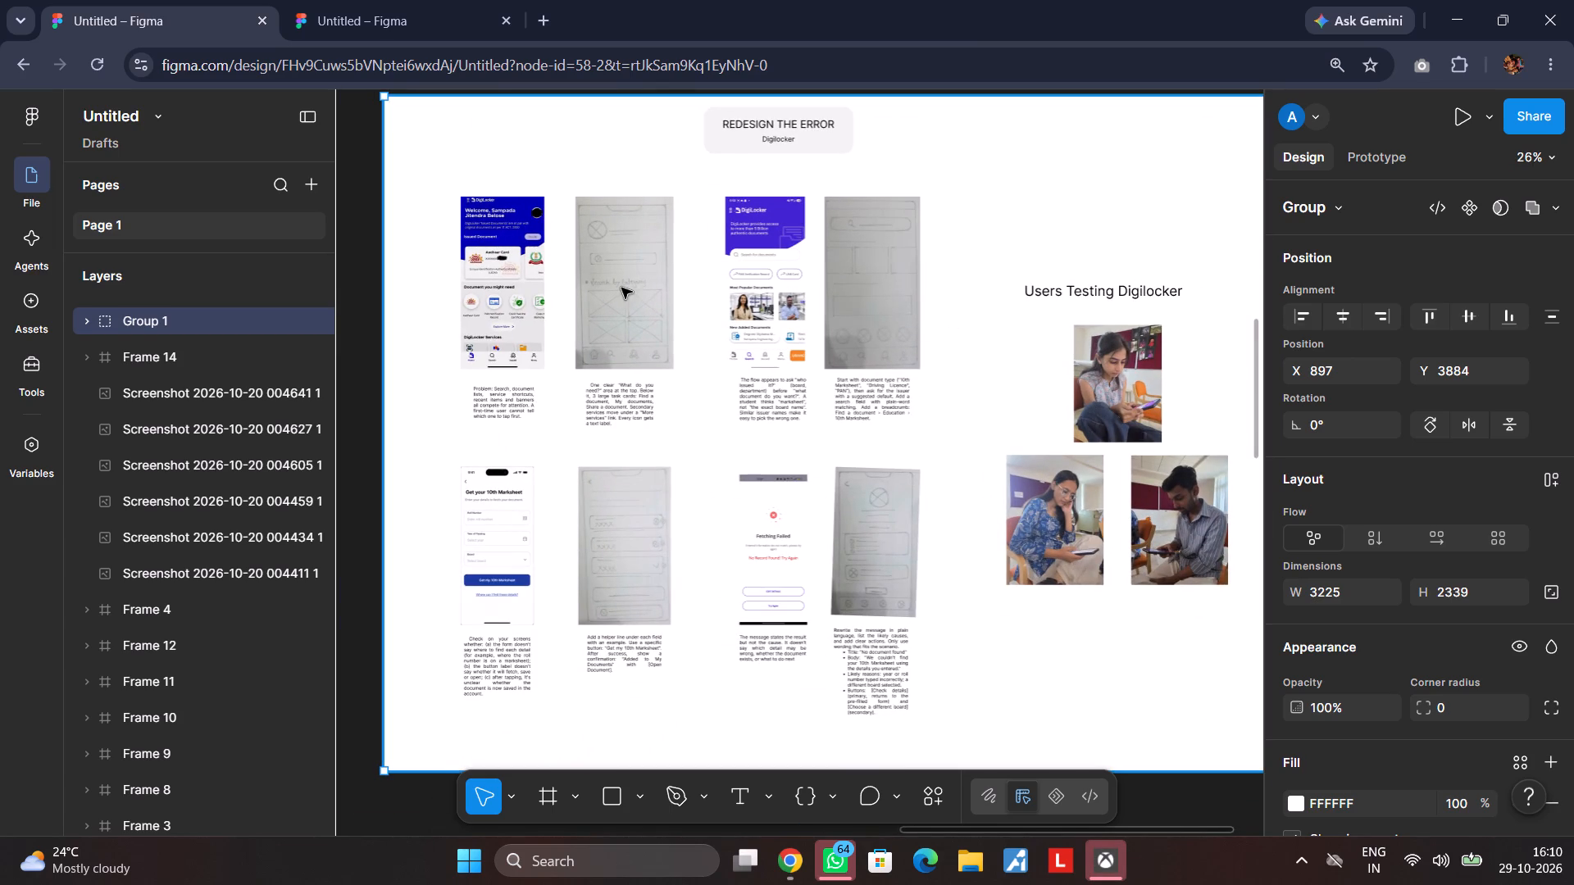
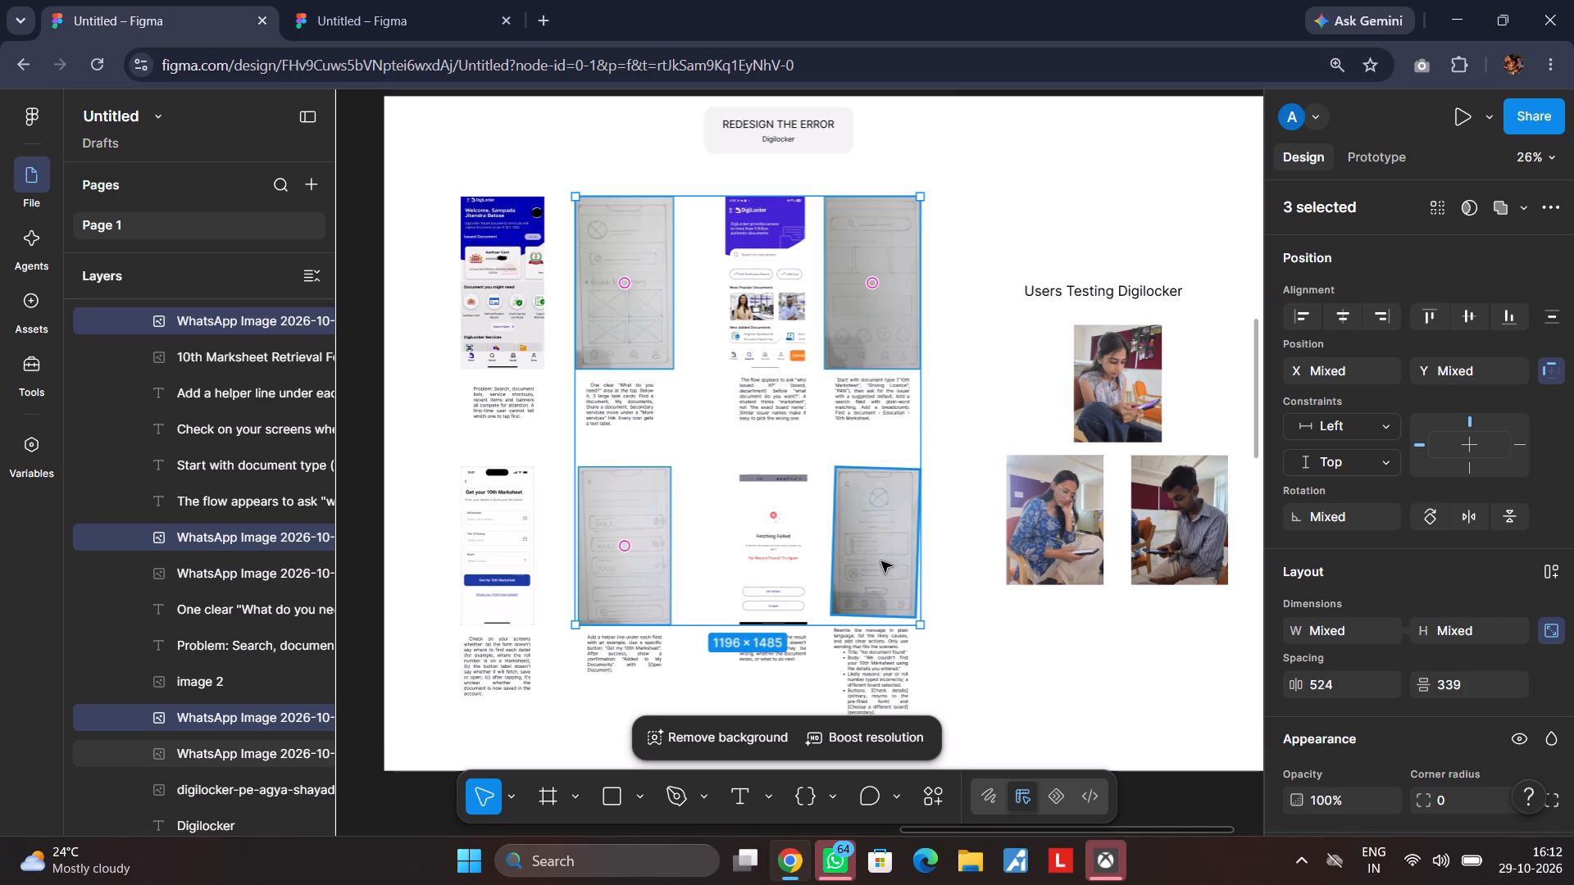
pyautogui.press('Delete')
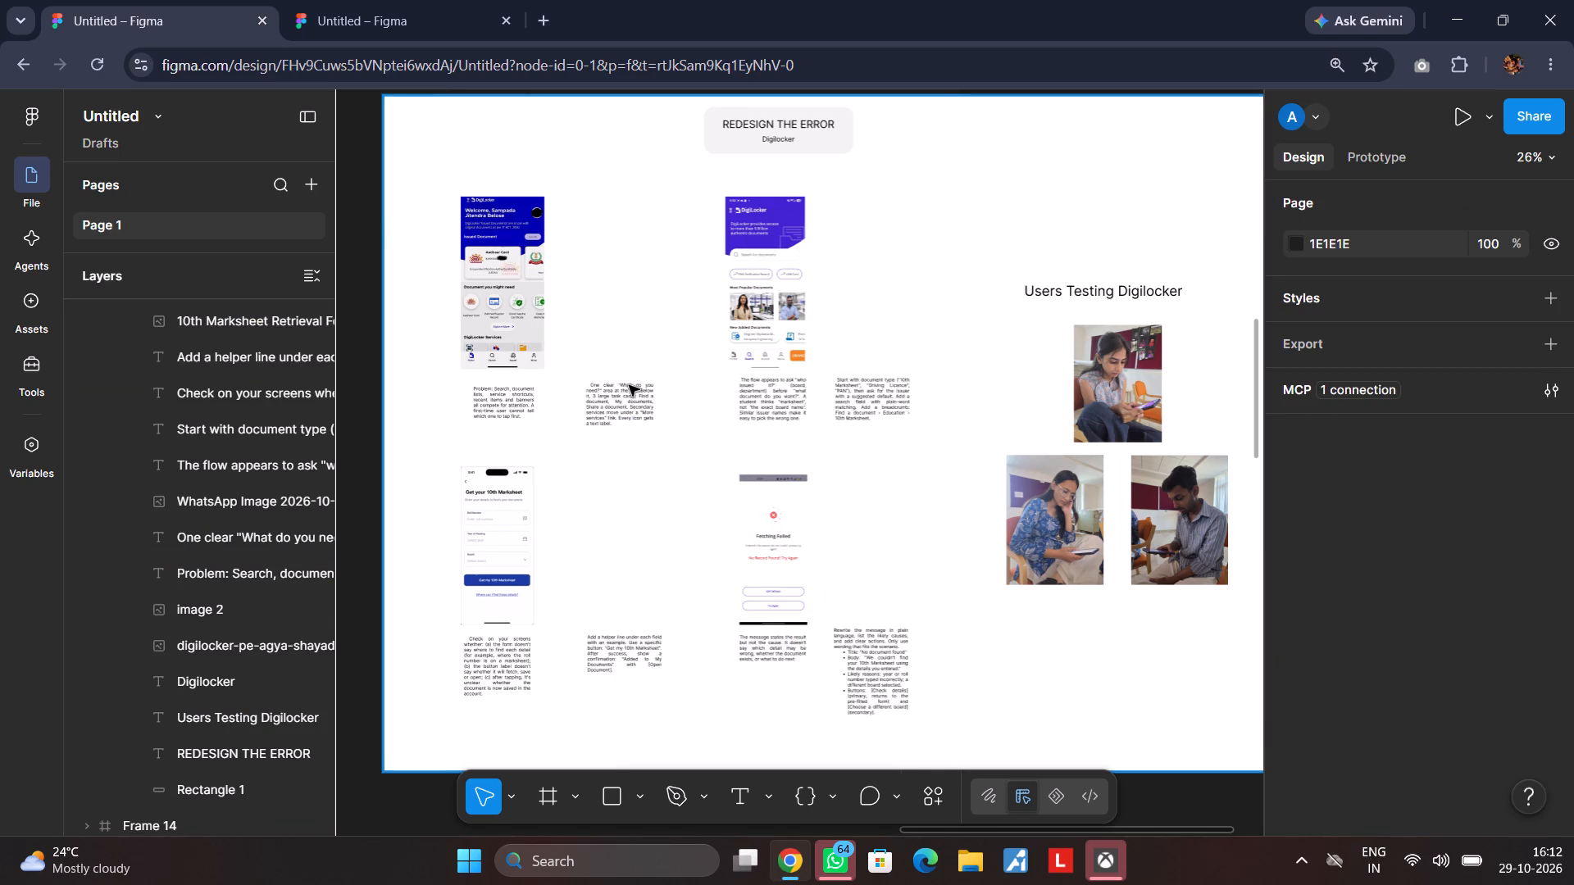
# Delete the four redesign text notes that sat beneath the sketches, including "One clear", "Start with document type", "Add a helper line" and "Rewrite the message".
pyautogui.doubleClick(639, 400)
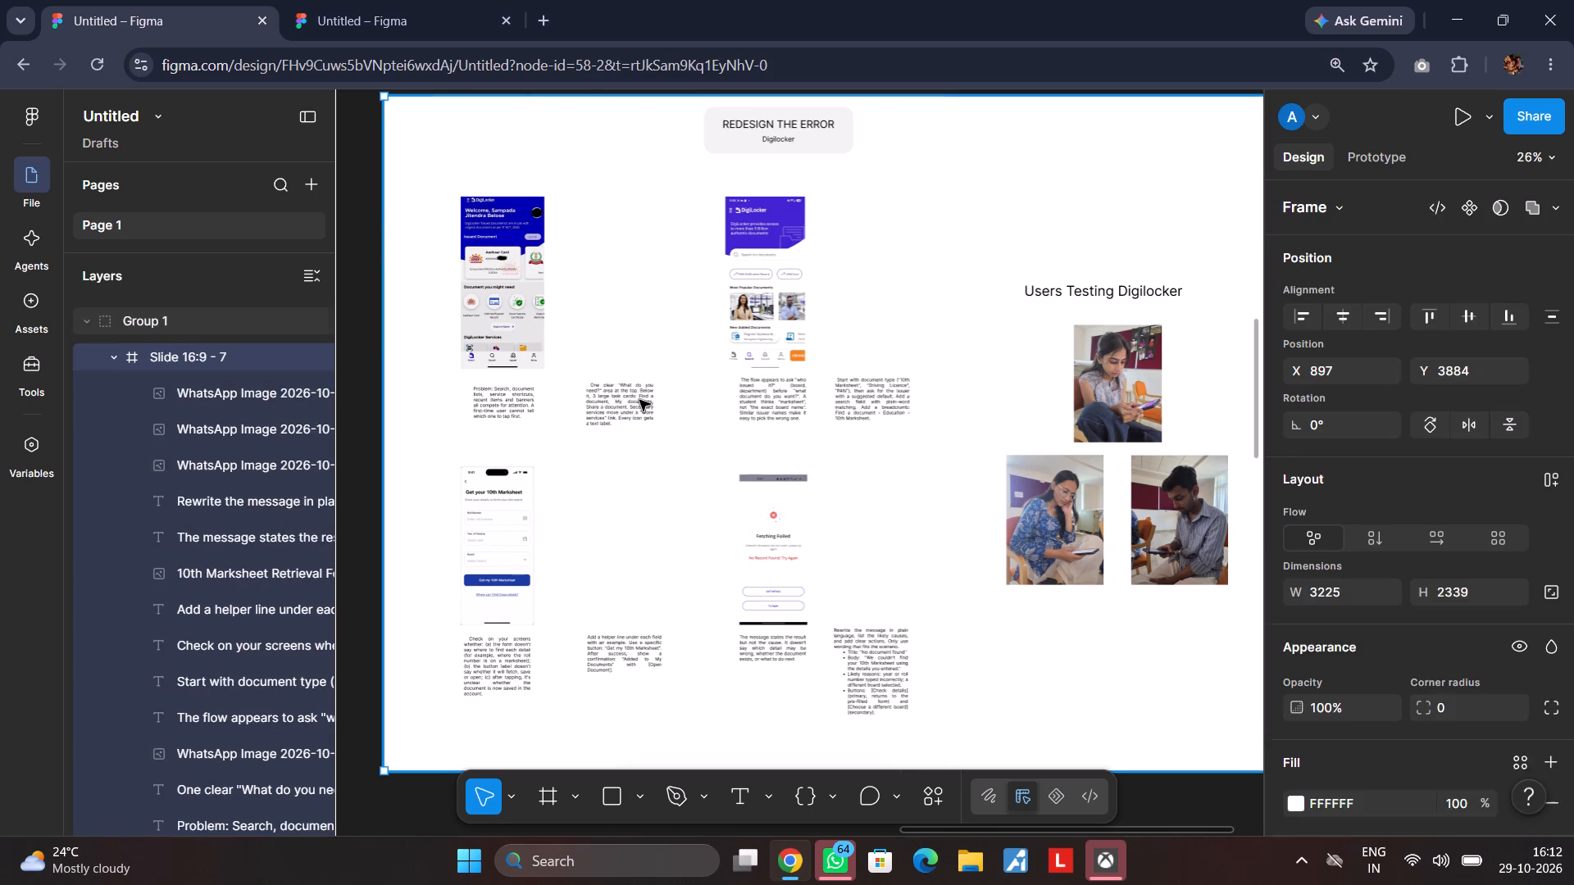
pyautogui.doubleClick(639, 400)
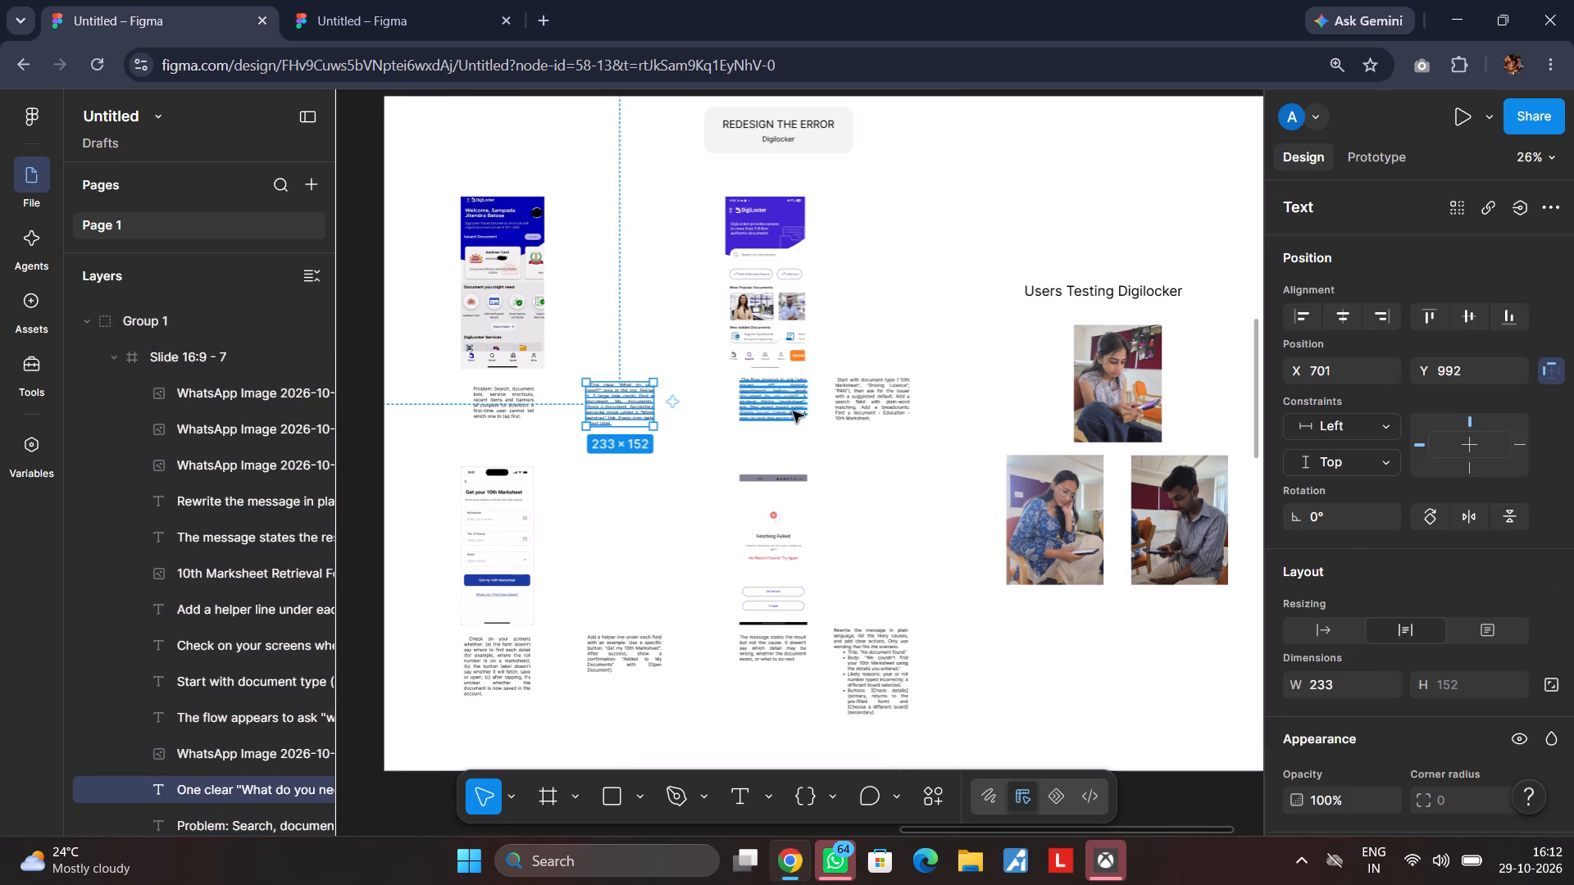
pyautogui.keyDown('shift'); pyautogui.click(852, 410); pyautogui.keyUp('shift')
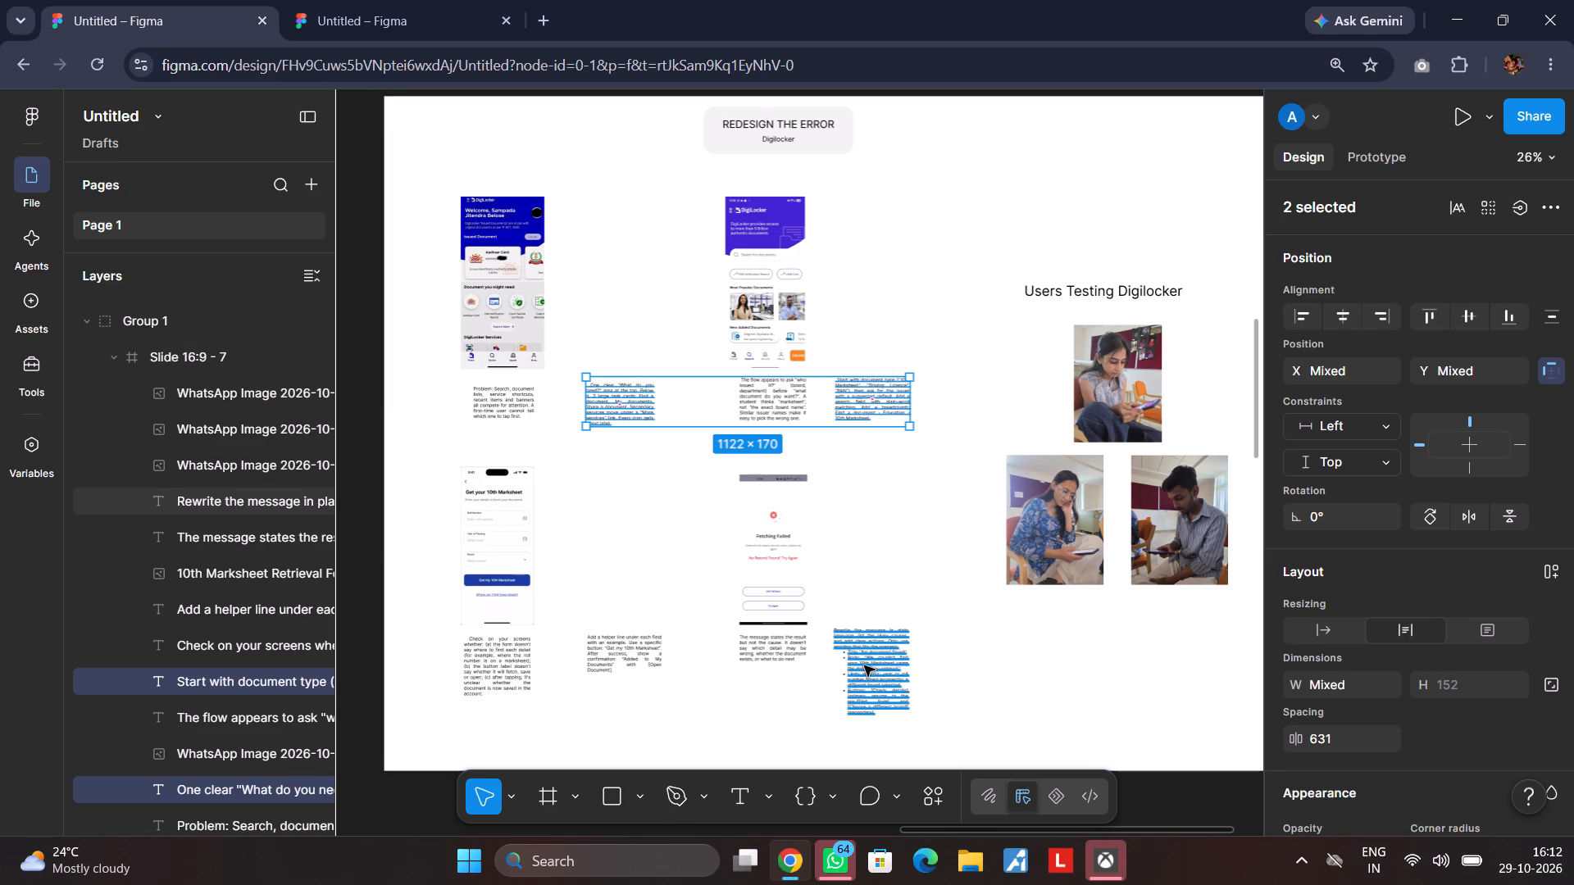
pyautogui.keyDown('shift'); pyautogui.click(864, 665); pyautogui.keyUp('shift')
pyautogui.keyDown('shift'); pyautogui.click(603, 654); pyautogui.keyUp('shift')
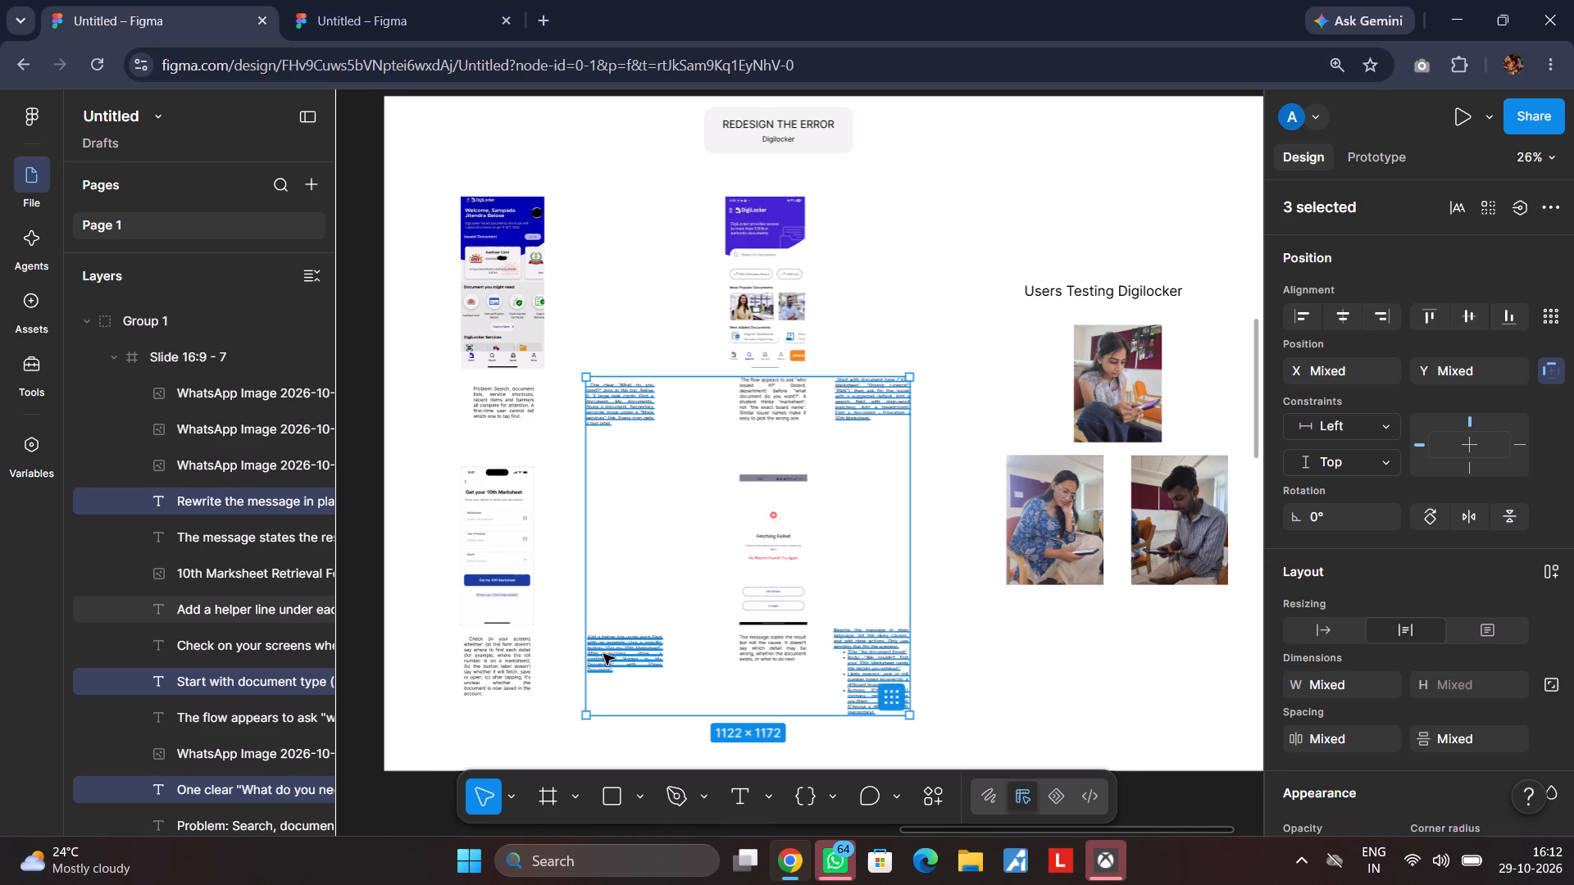
pyautogui.press('BackSpace')
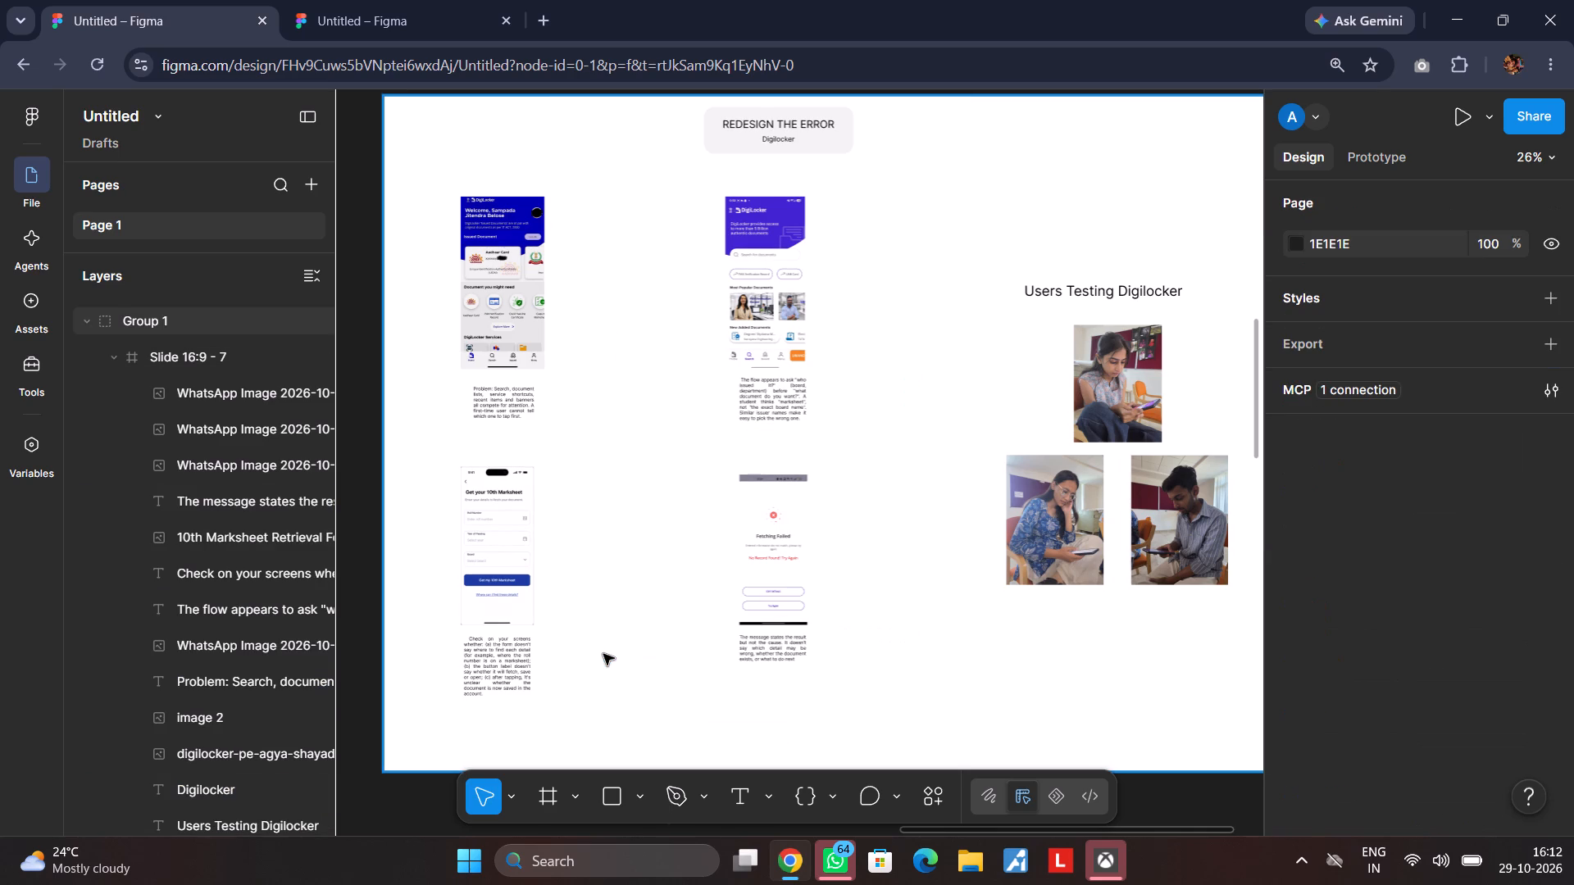
# Examine the remaining Digilocker phone screens and read the problem note beneath each one.
pyautogui.hscroll(1, 603, 654)
pyautogui.scroll(1, 603, 654)
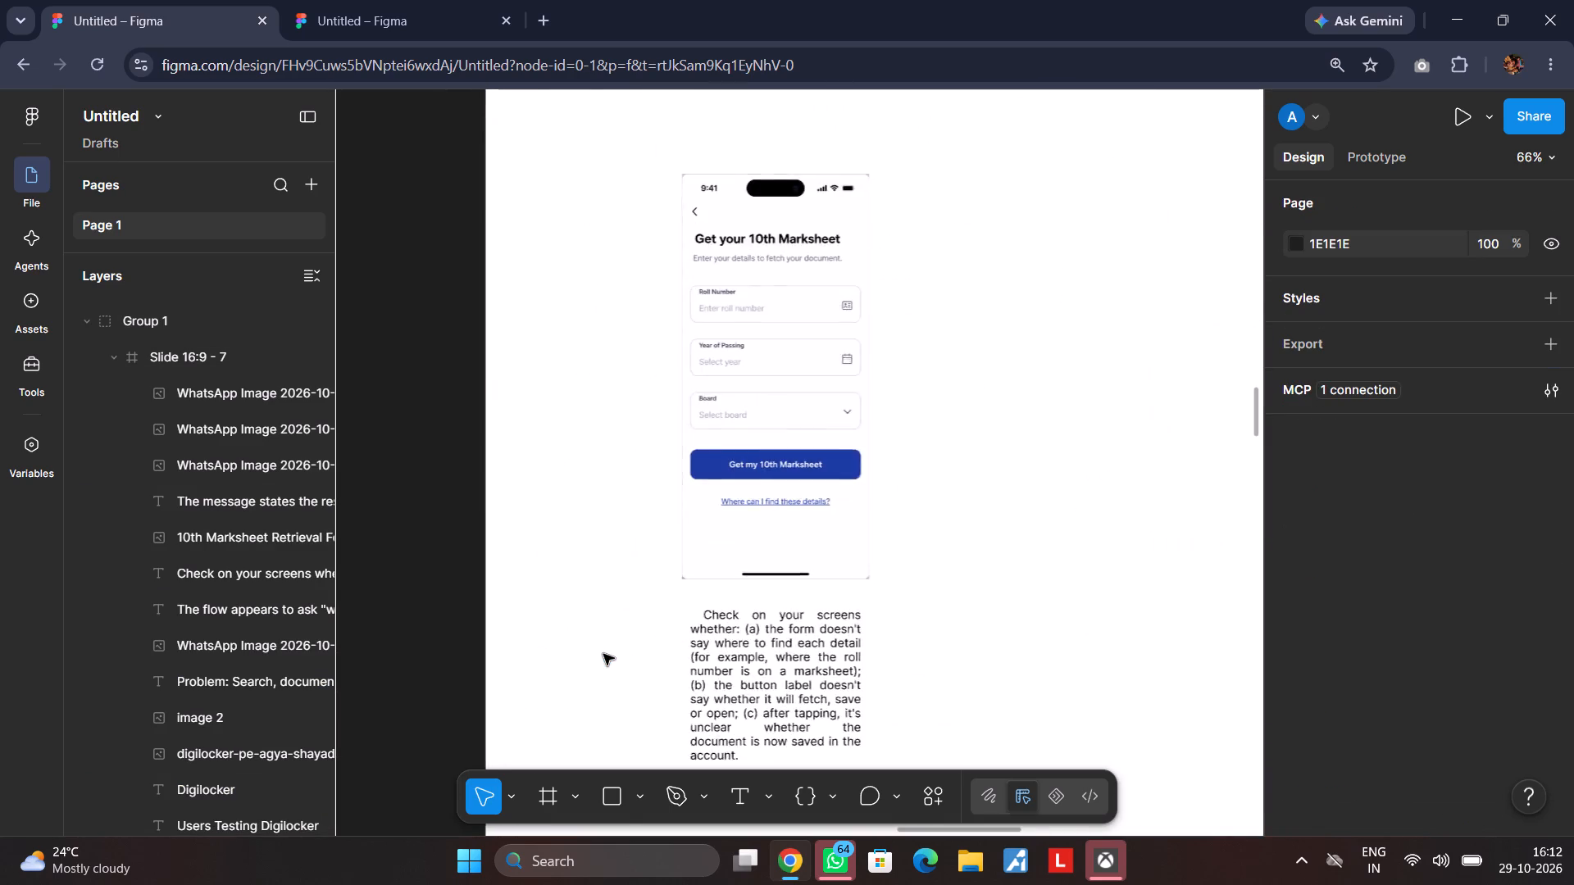
pyautogui.scroll(3, 603, 654)
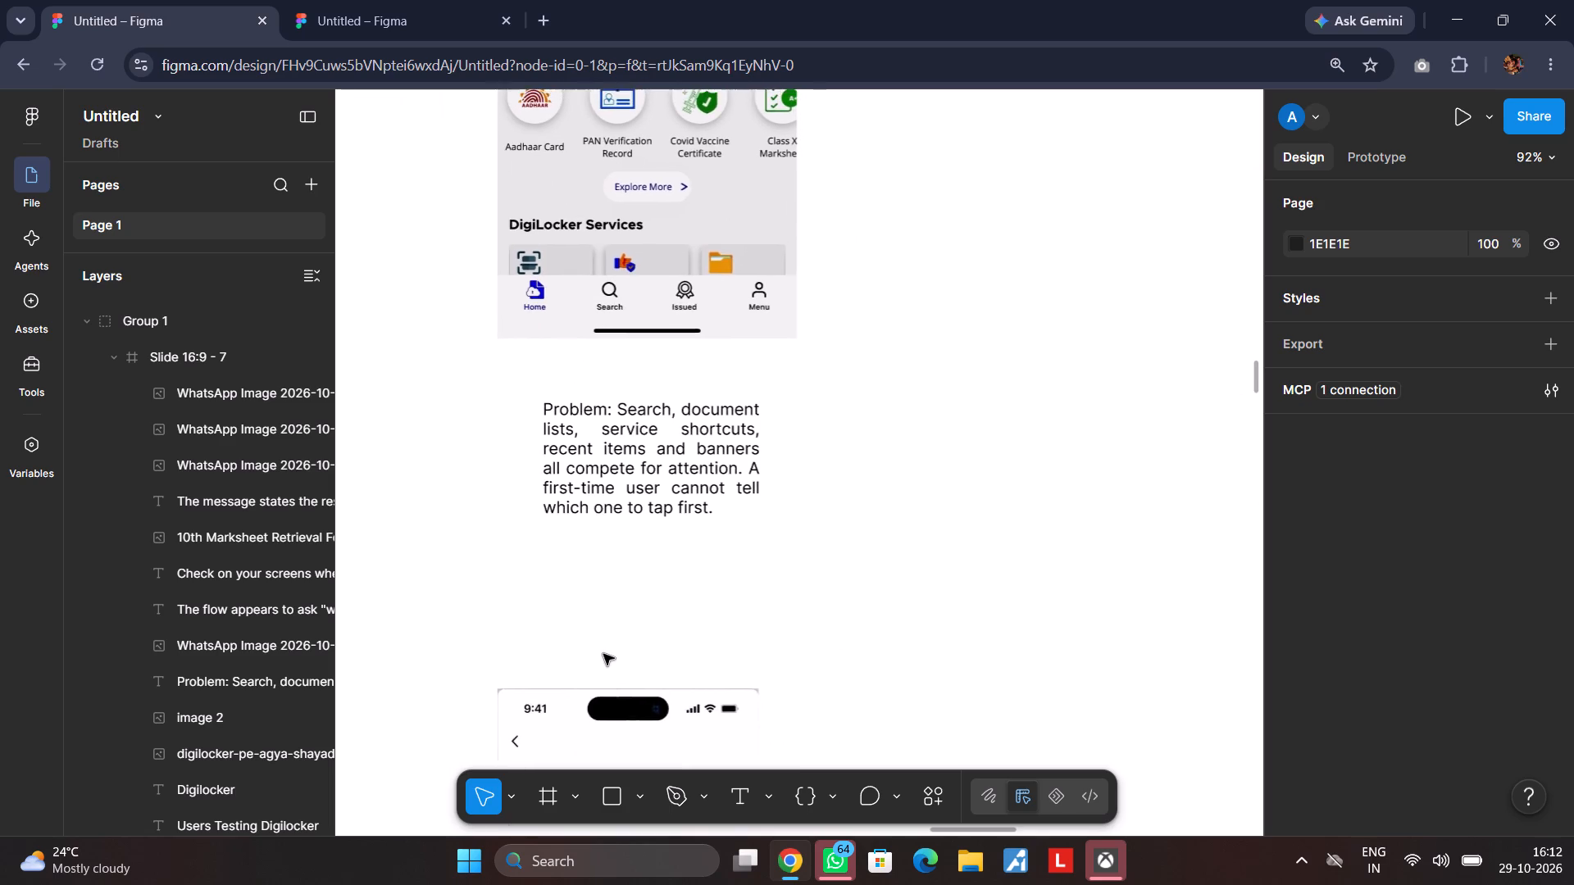
pyautogui.scroll(1, 603, 654)
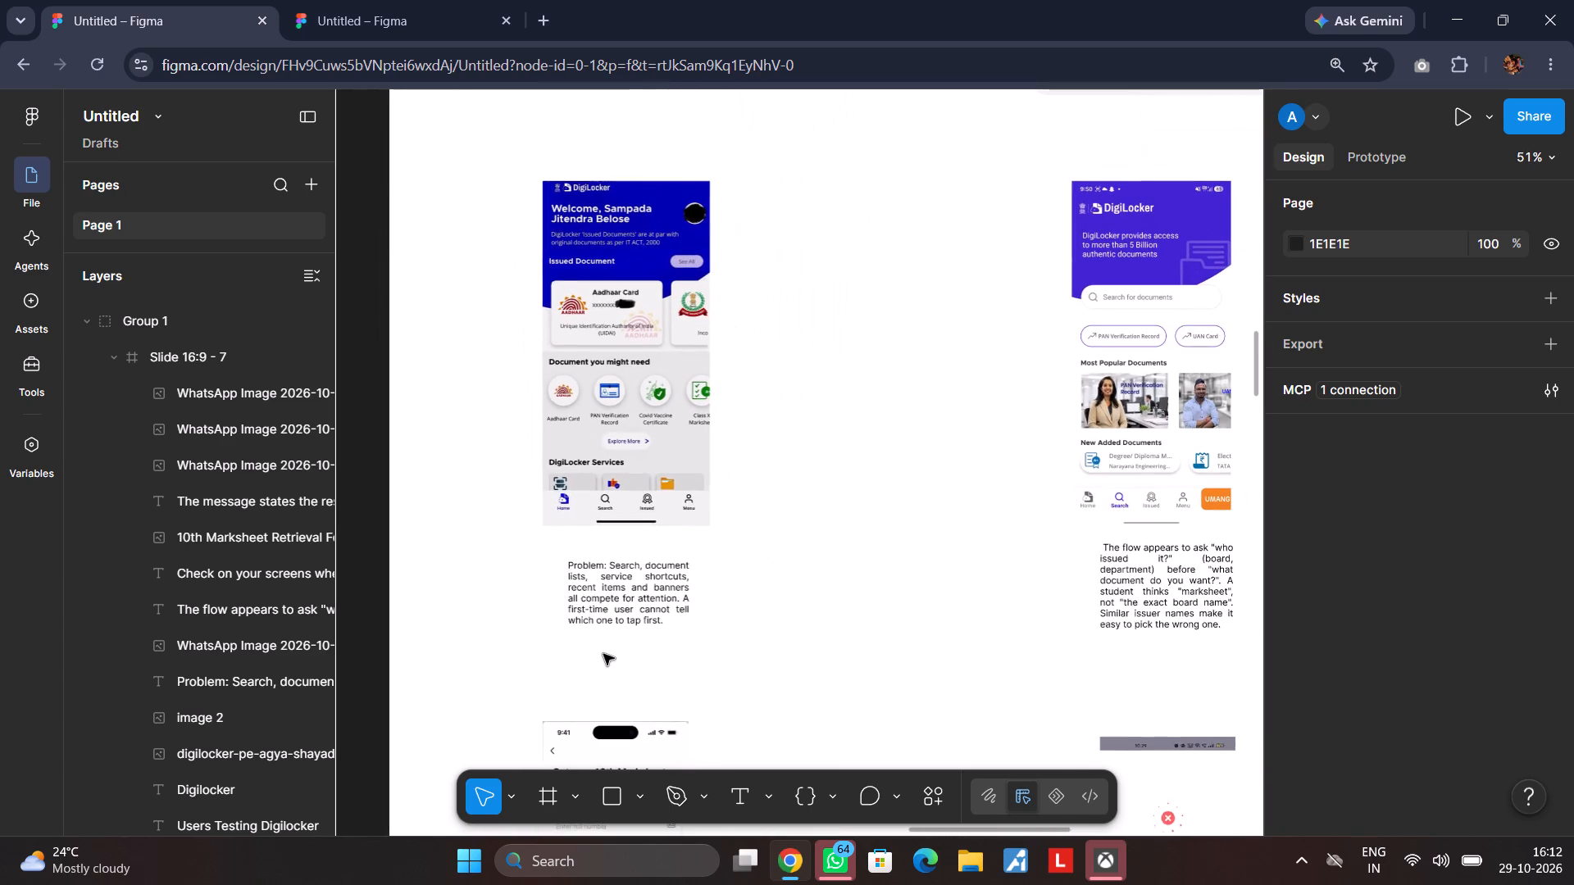
pyautogui.hscroll(-2, 603, 654)
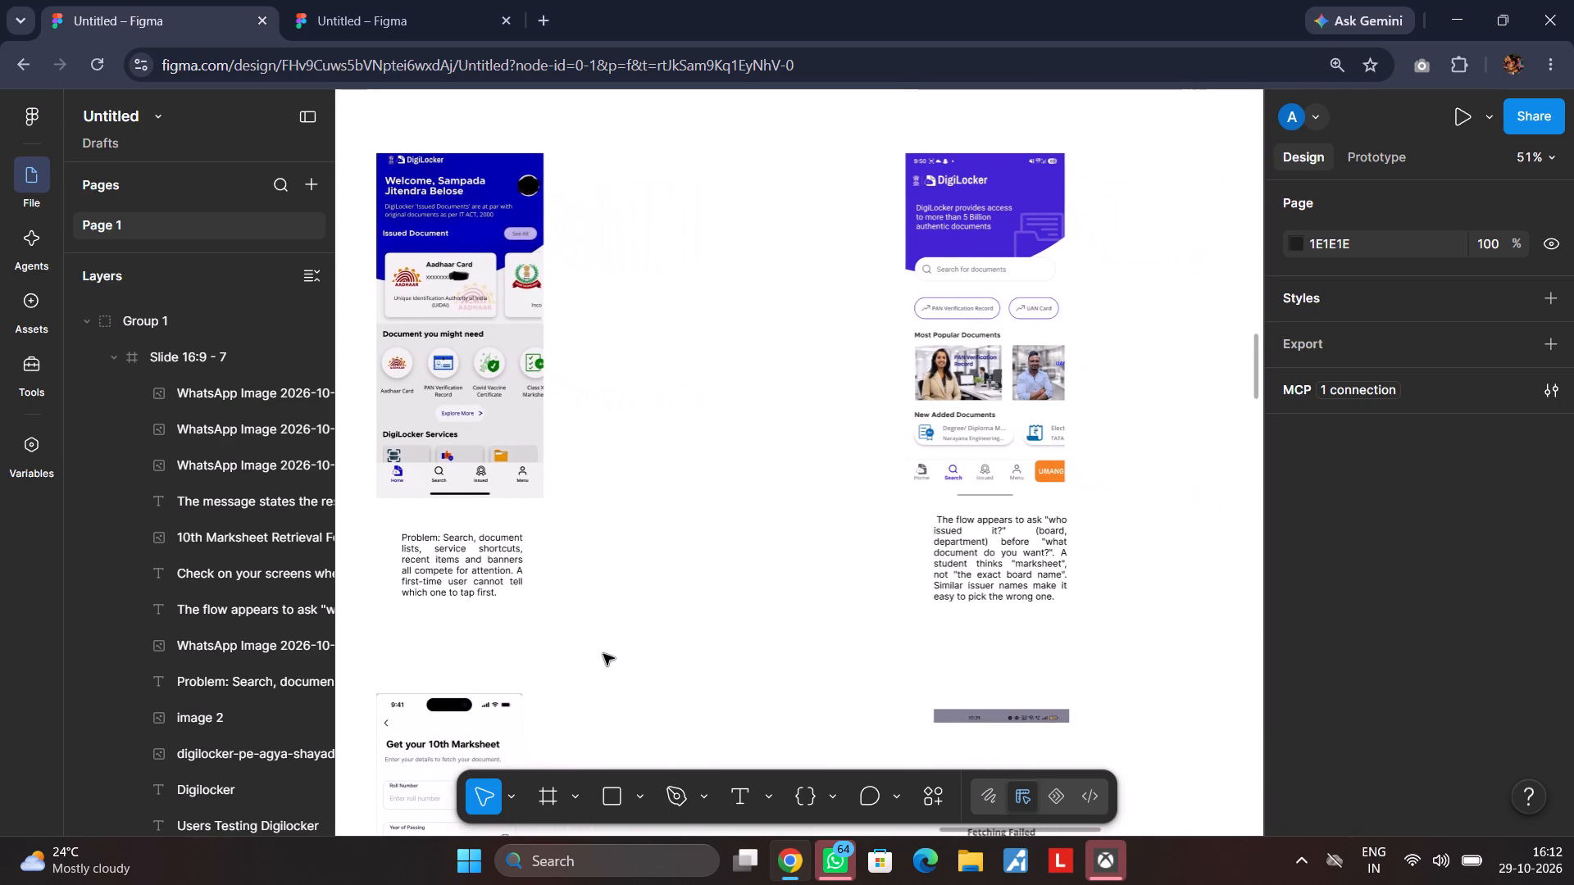
pyautogui.scroll(-1, 603, 654)
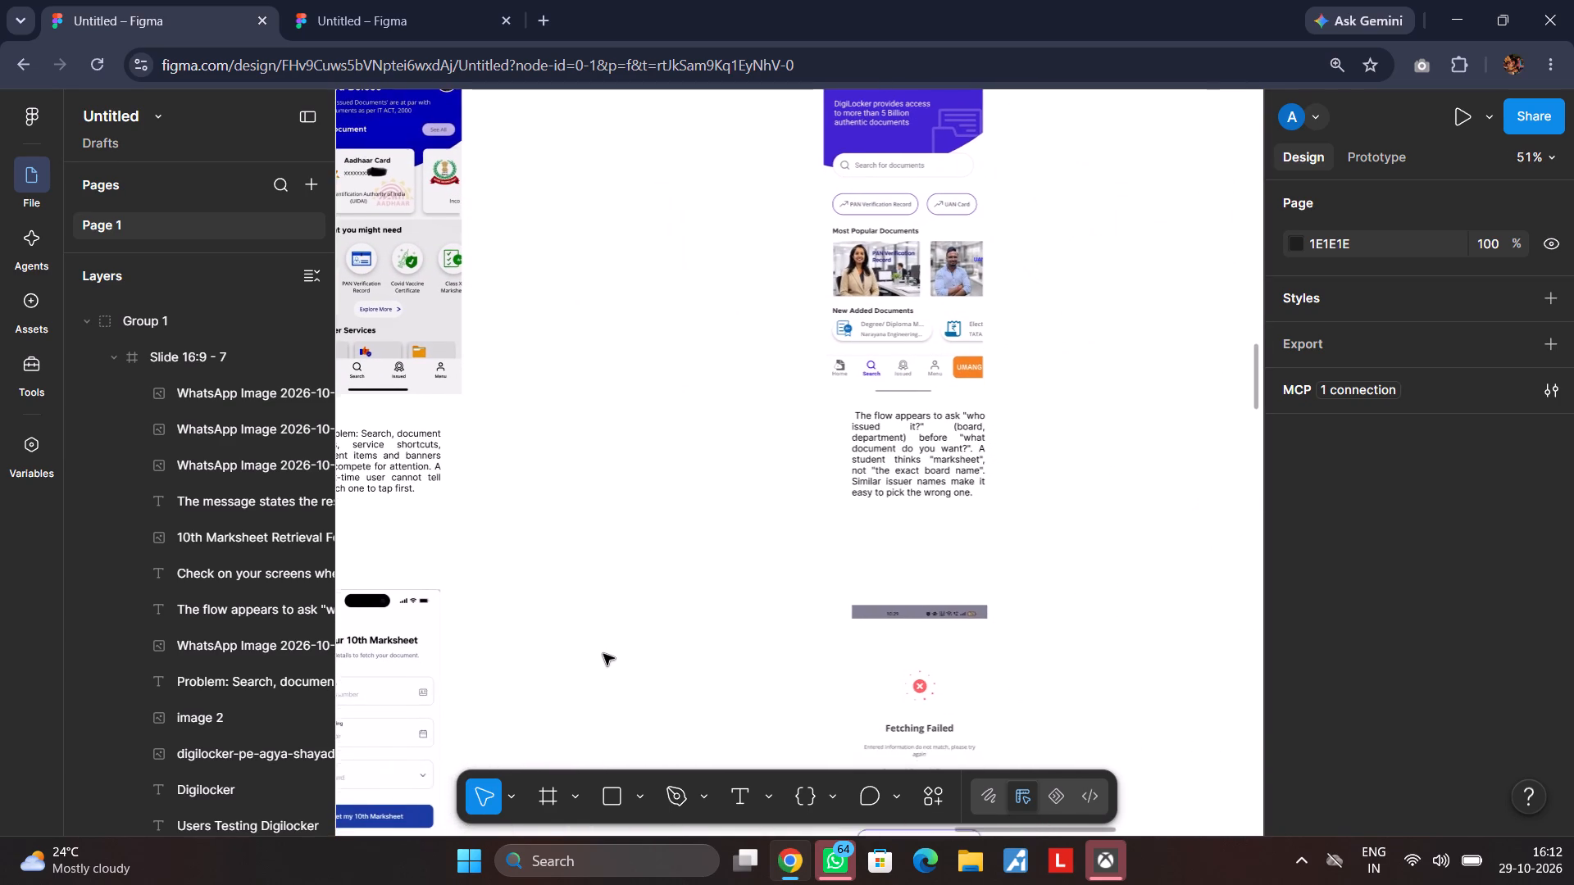
pyautogui.scroll(-3, 603, 654)
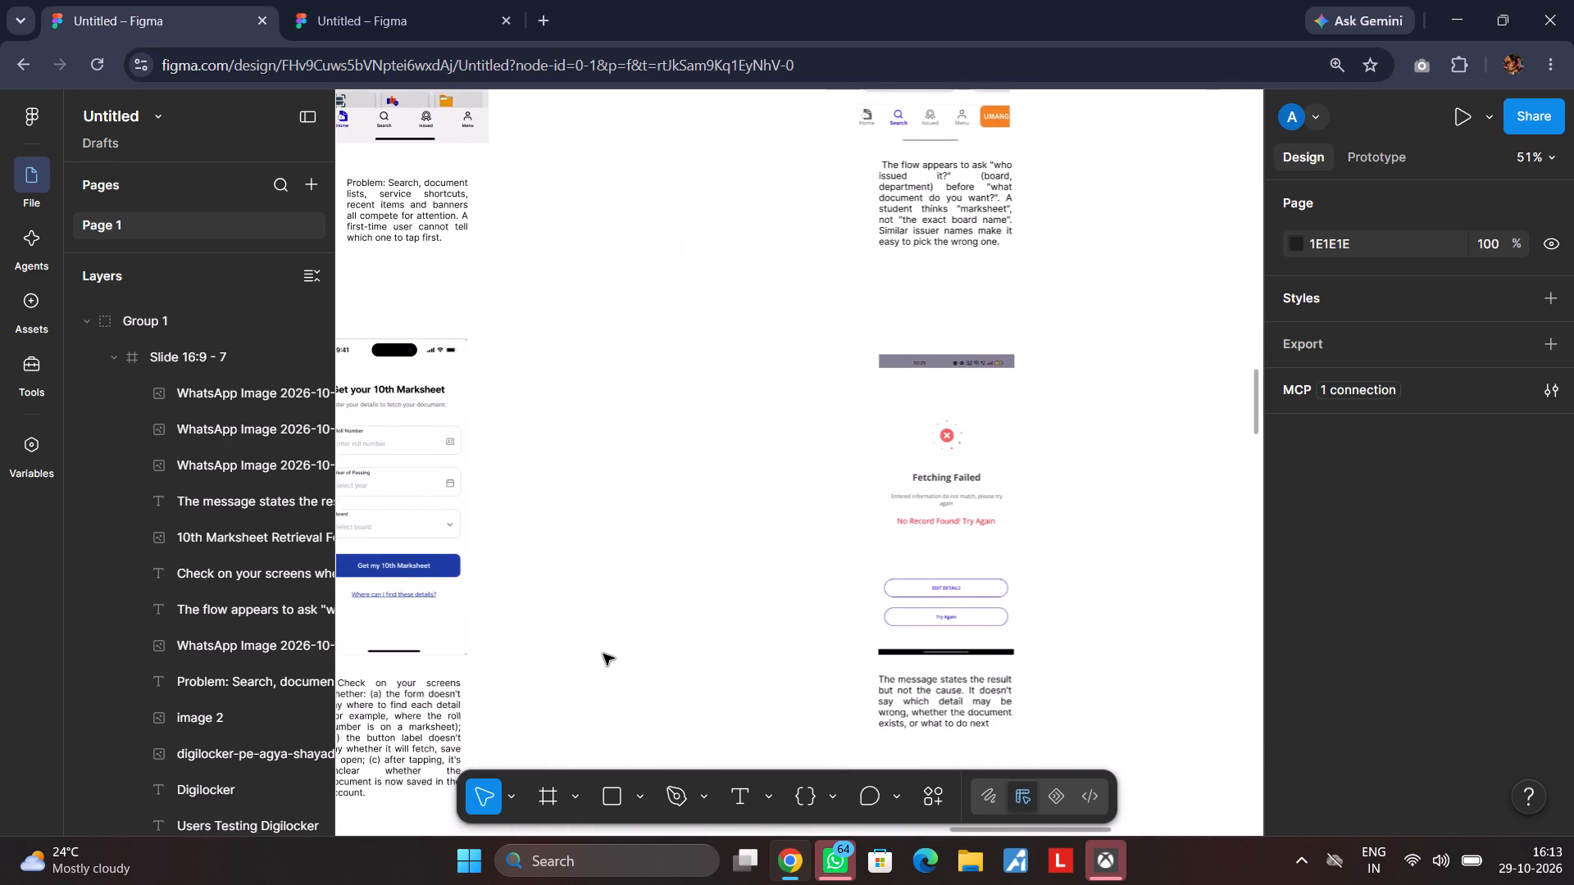
pyautogui.scroll(3, 603, 654)
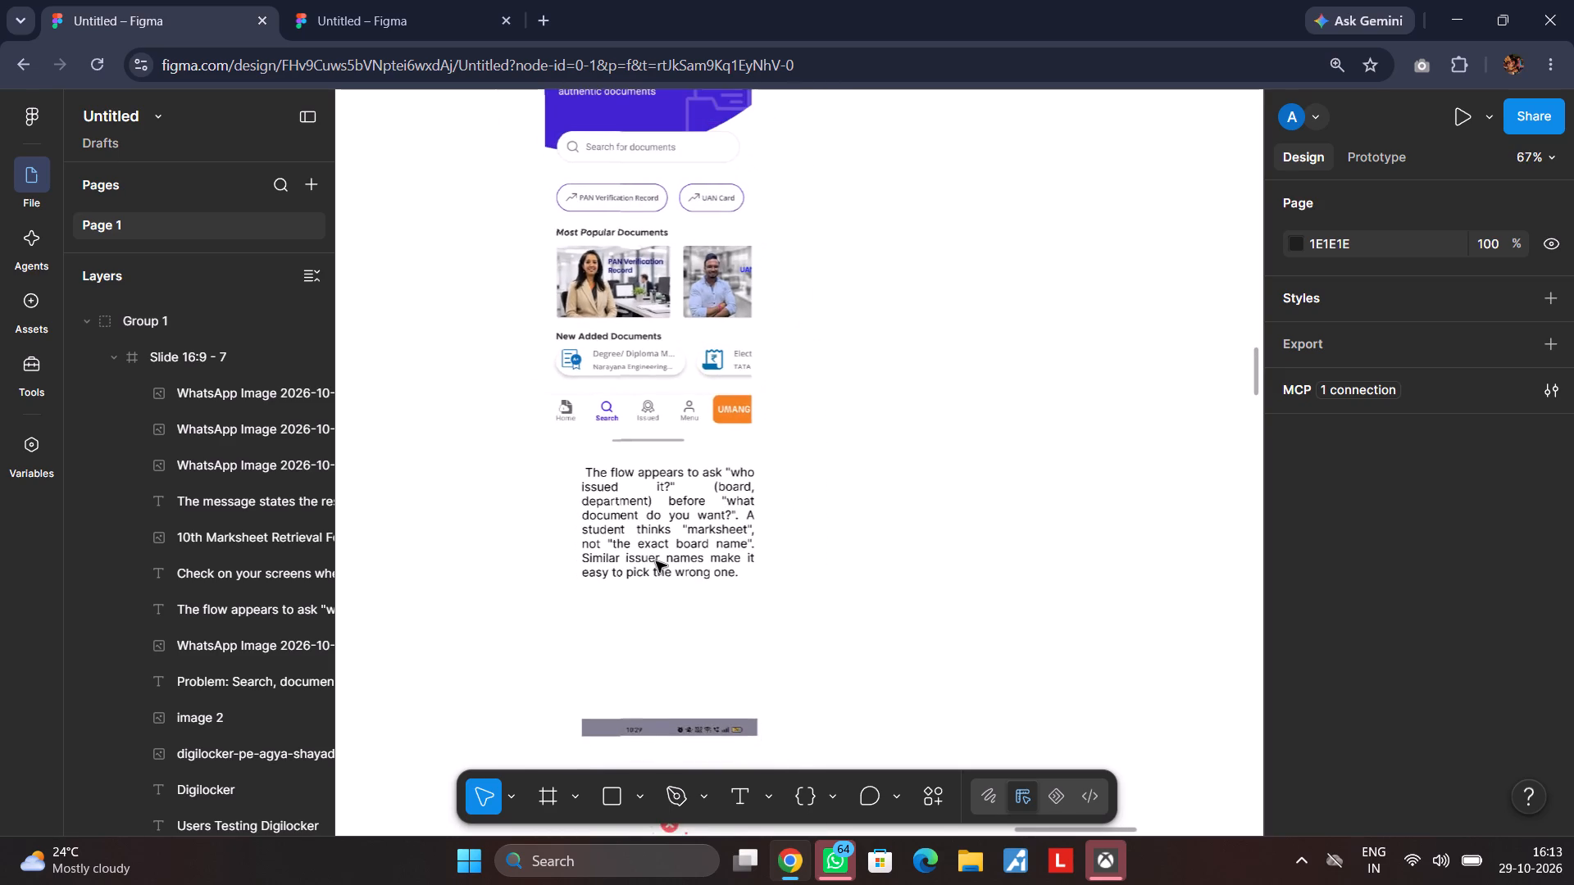
pyautogui.scroll(-1, 656, 561)
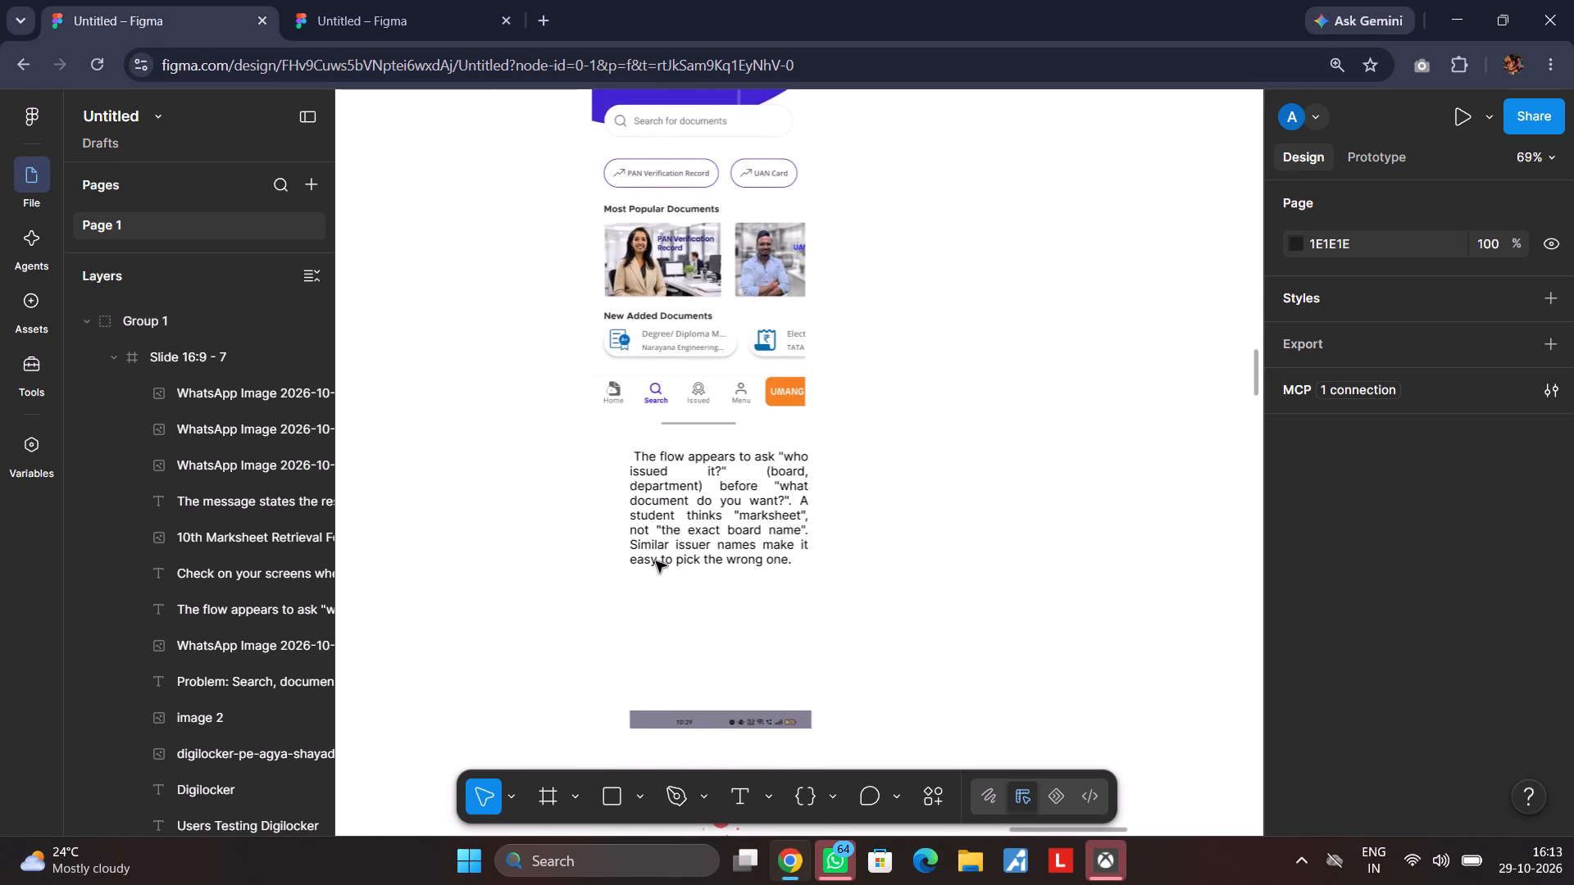
pyautogui.scroll(-1, 656, 561)
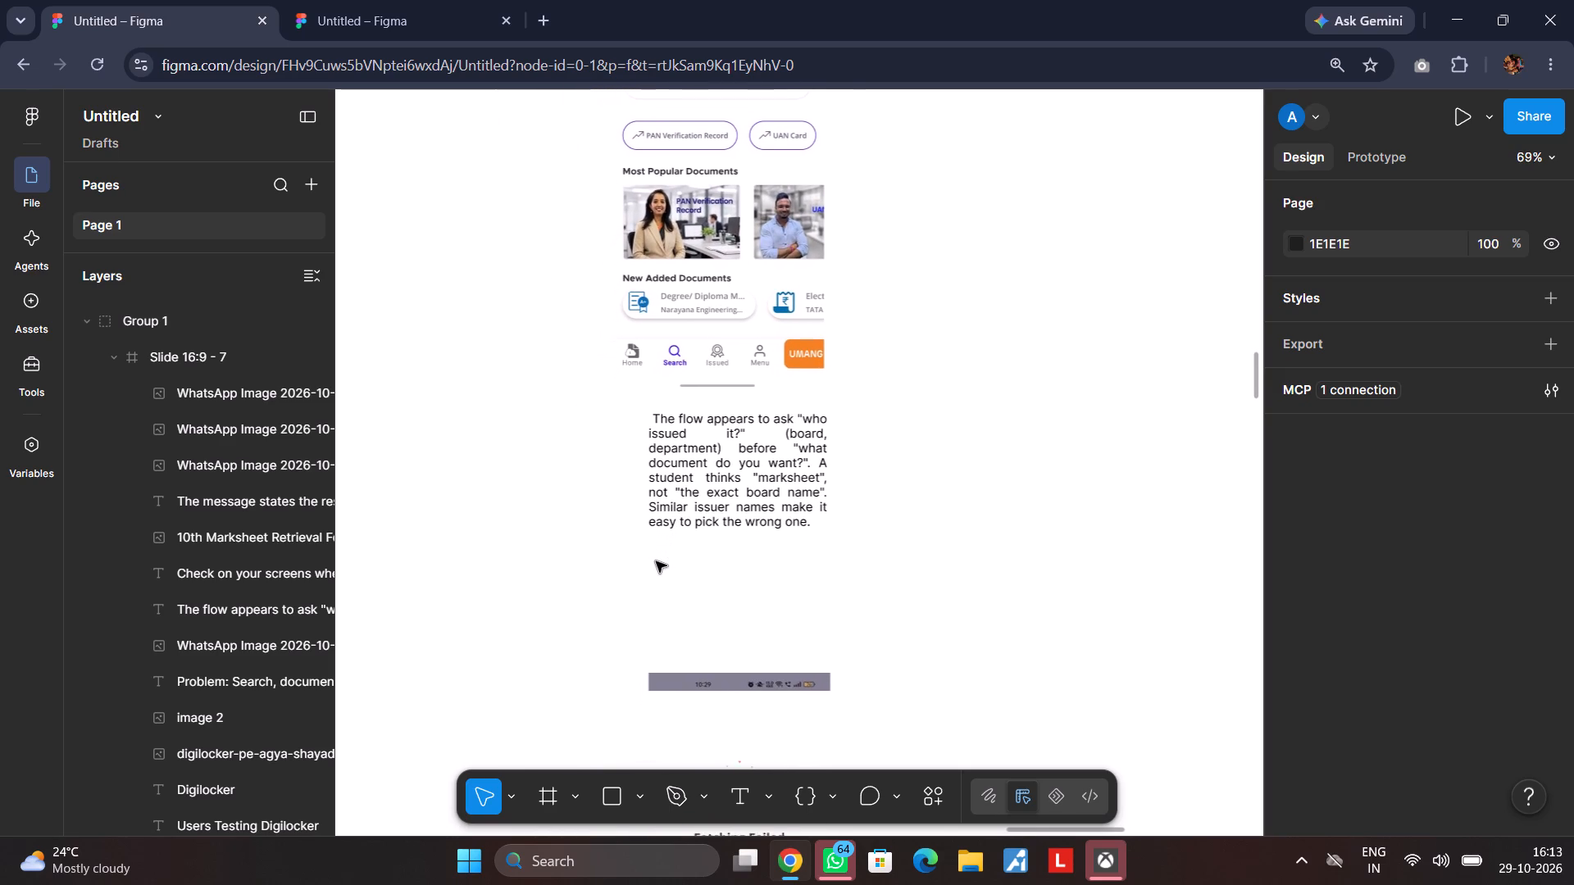
pyautogui.scroll(-2, 656, 561)
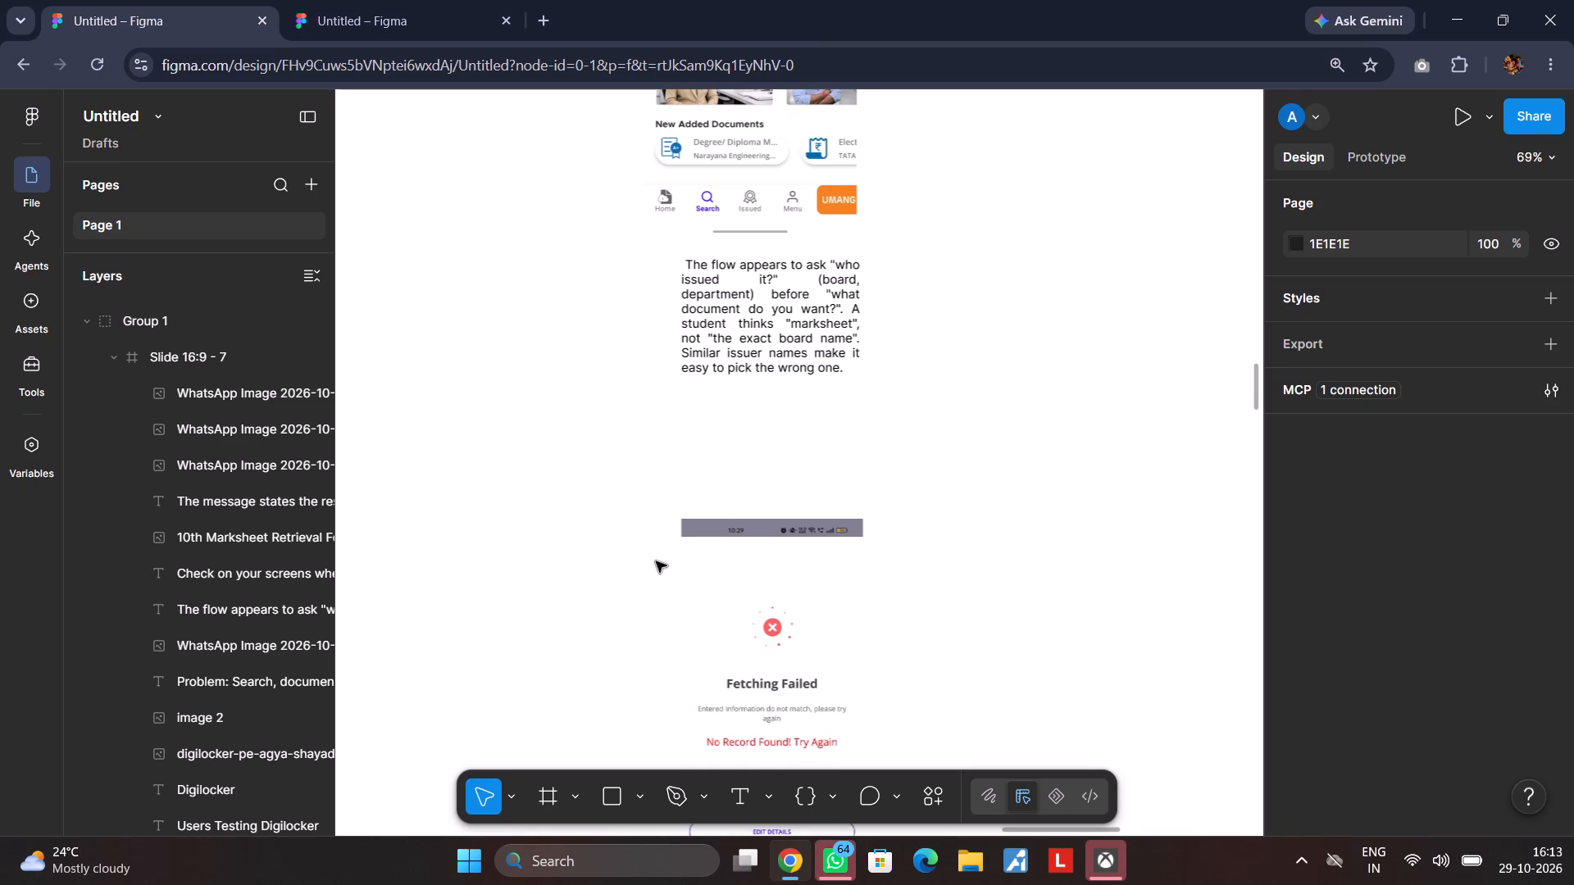
pyautogui.scroll(-1, 656, 561)
pyautogui.scroll(1, 656, 561)
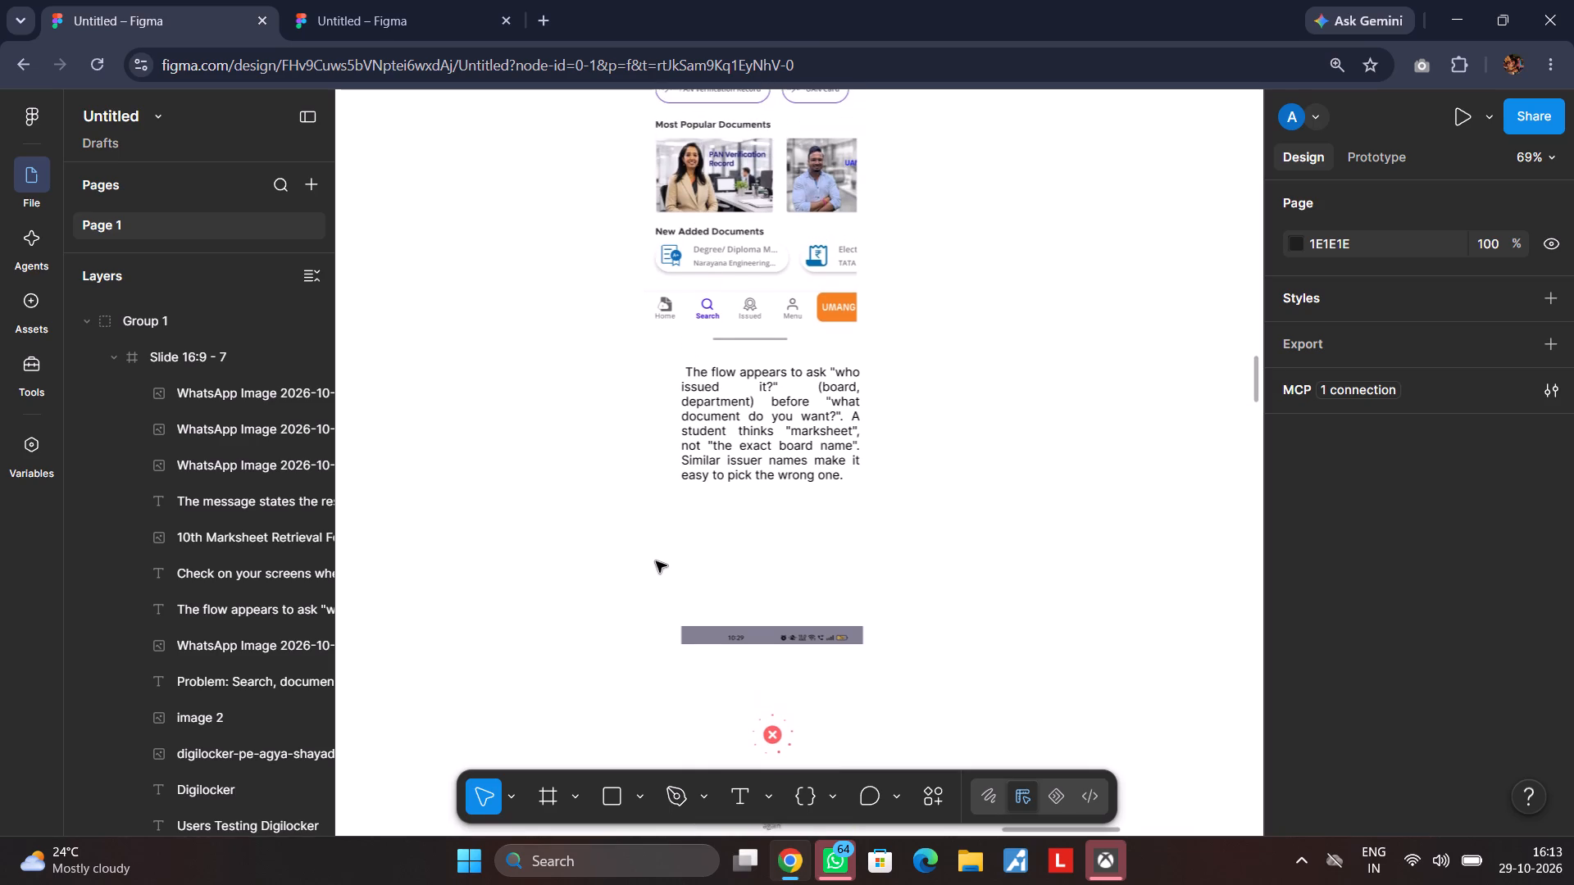
pyautogui.scroll(1, 656, 561)
pyautogui.scroll(-2, 656, 561)
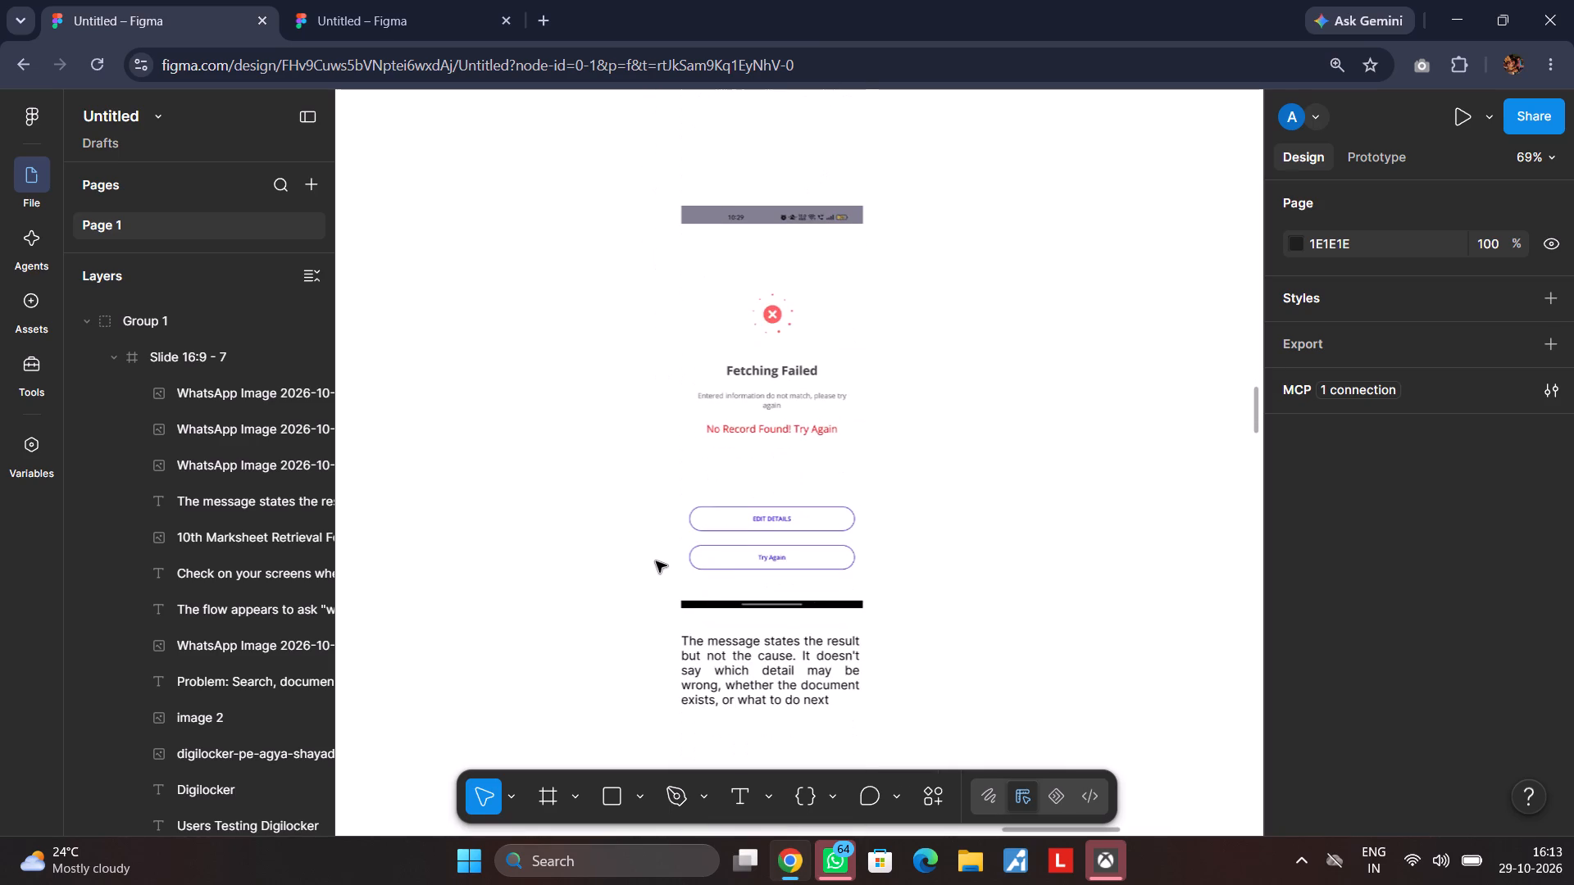
pyautogui.scroll(-1, 656, 561)
pyautogui.hscroll(1, 656, 561)
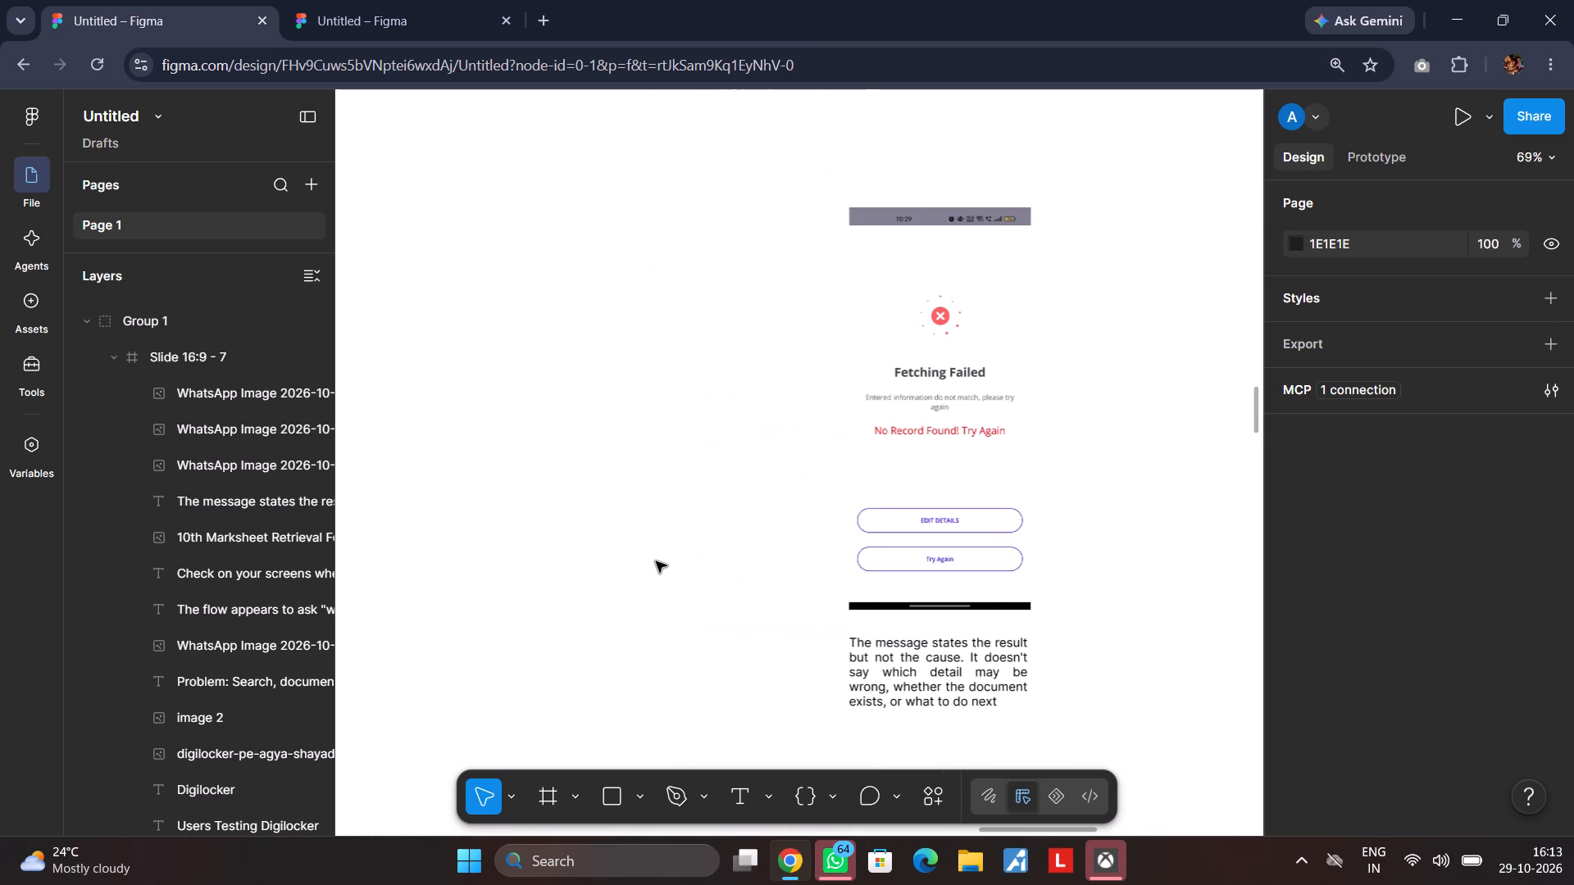
pyautogui.hscroll(3, 656, 561)
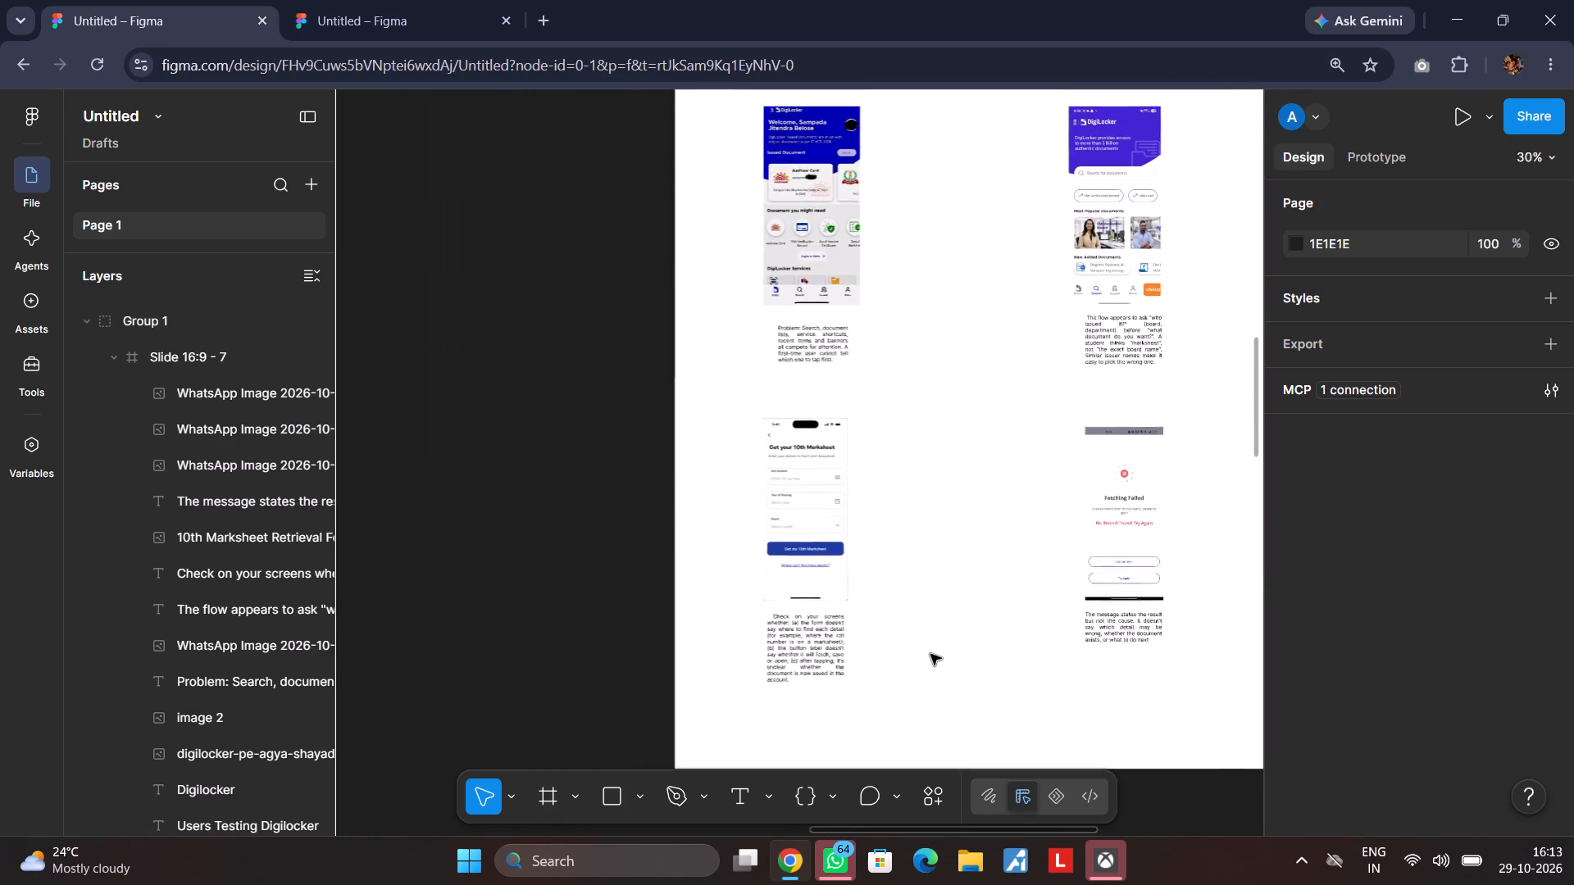
# Delete the three user-testing photos together with the "Users Testing Digilocker" heading from the Digilocker board.
pyautogui.hscroll(-2, 930, 654)
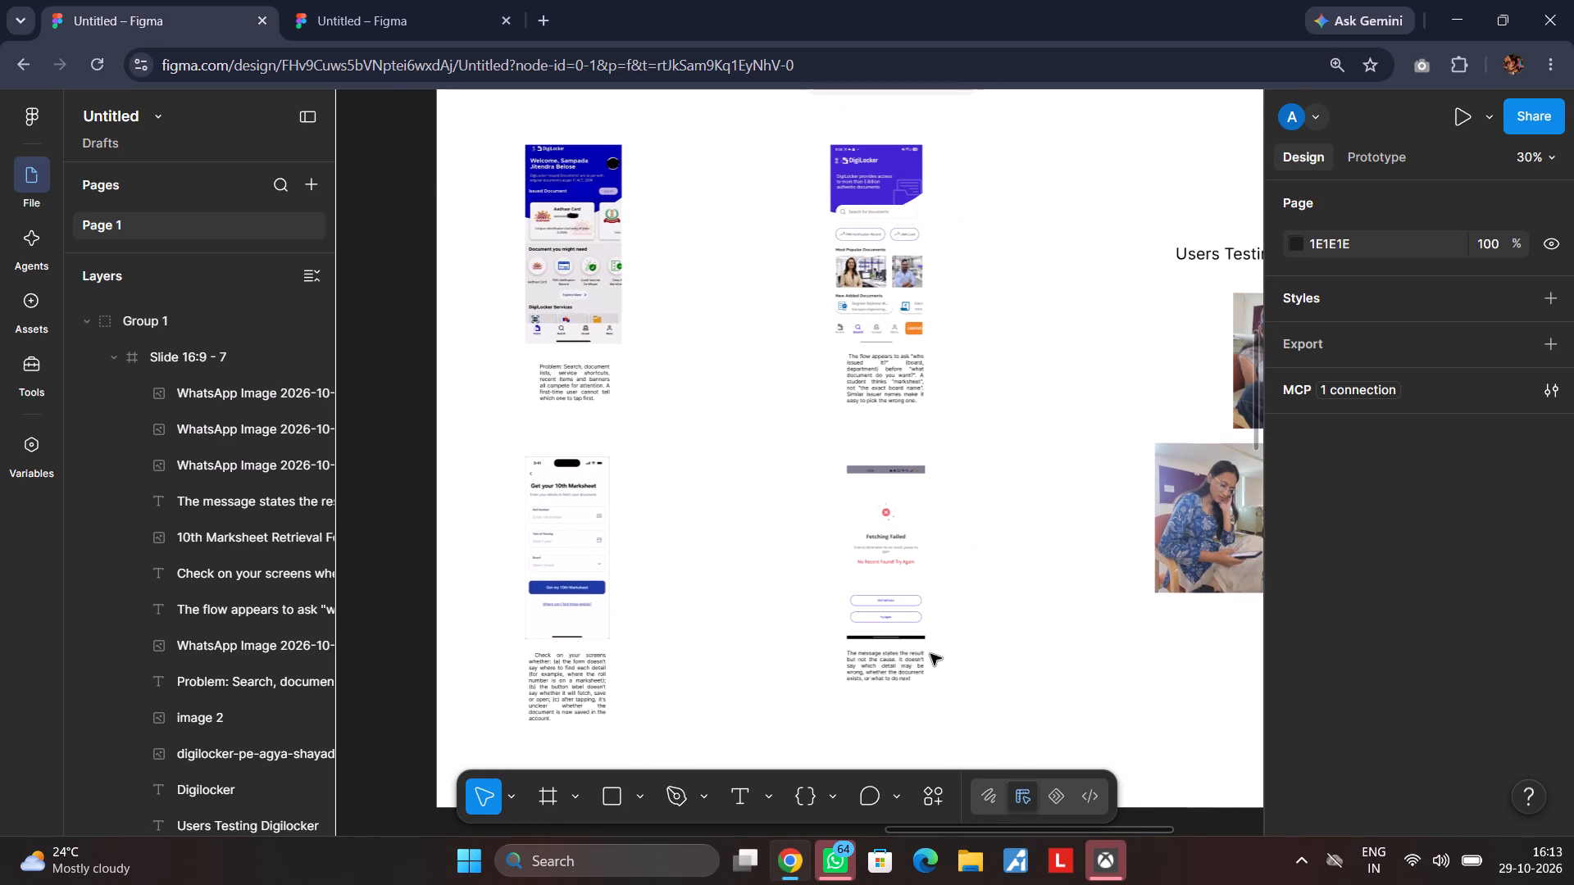
pyautogui.hscroll(-1, 930, 654)
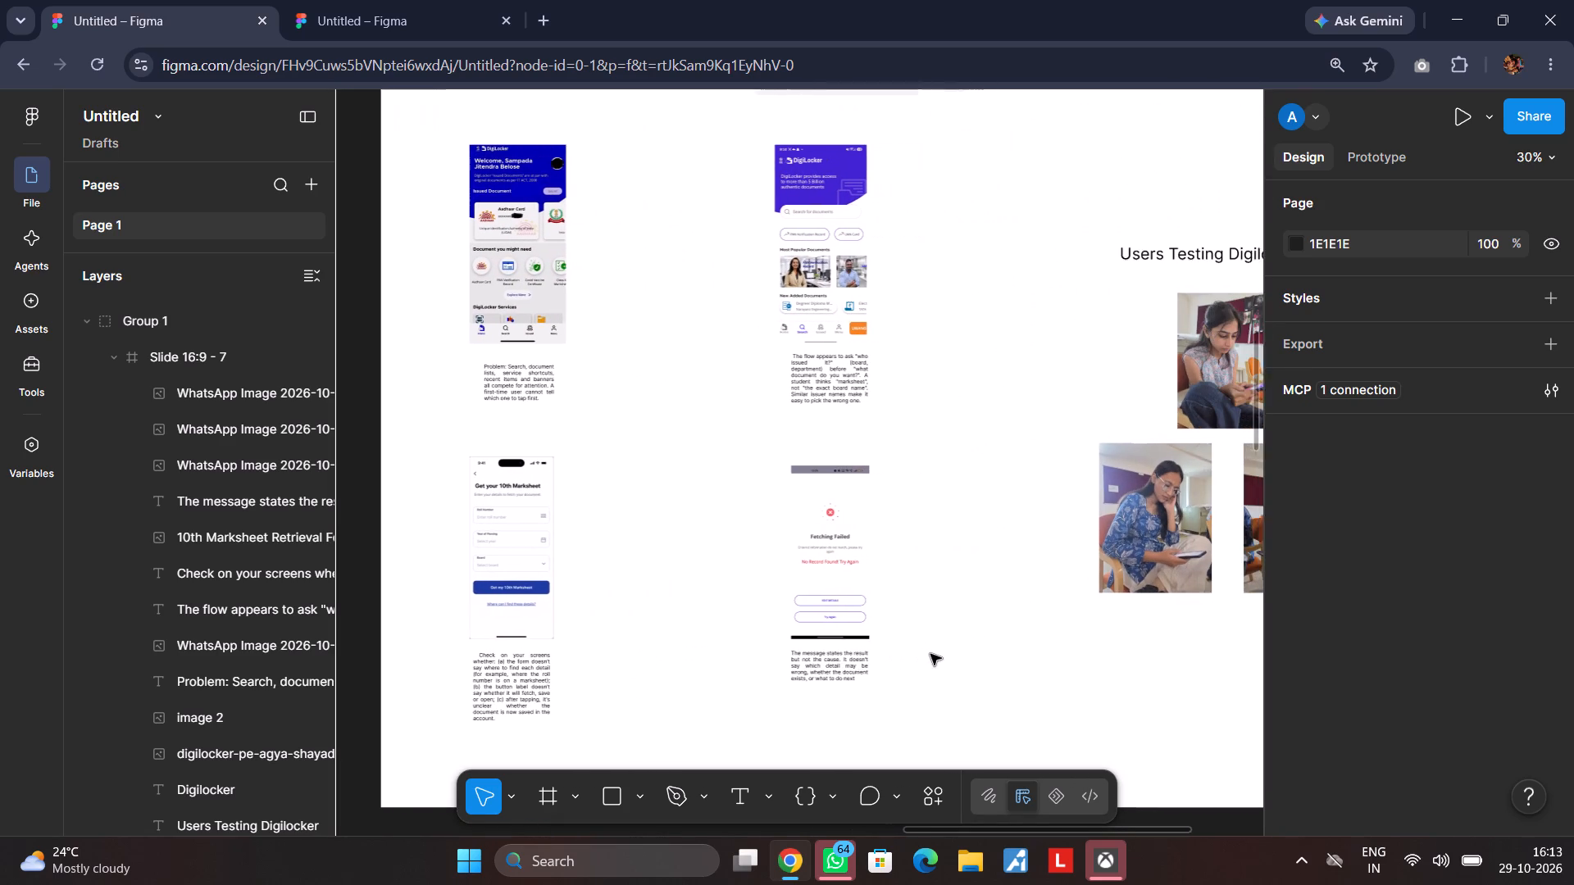
pyautogui.hscroll(-2, 930, 654)
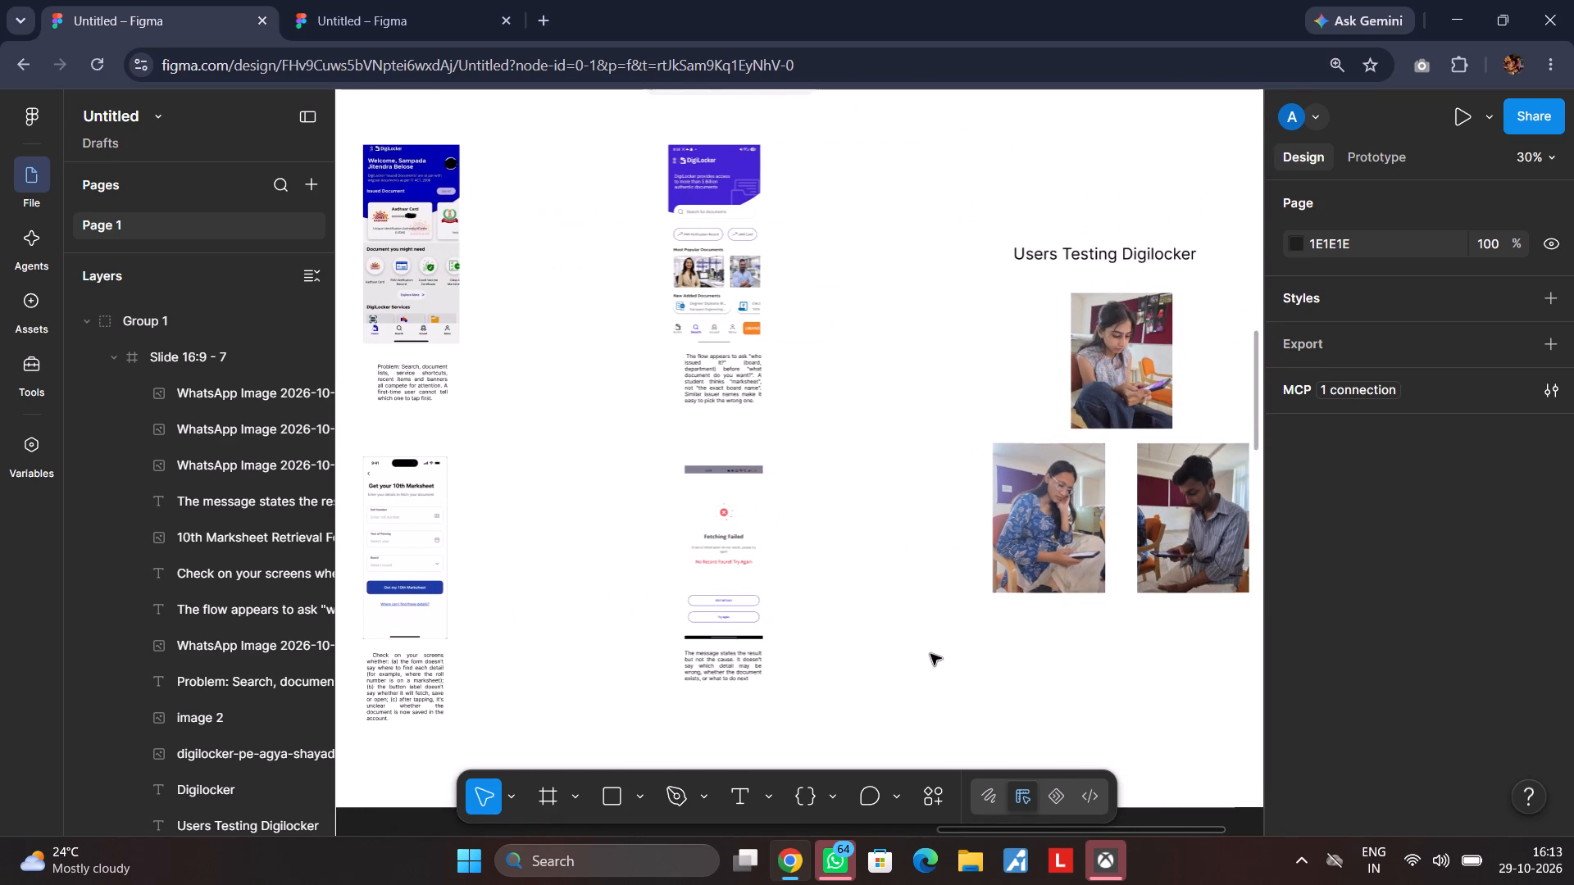
pyautogui.hscroll(-1, 930, 654)
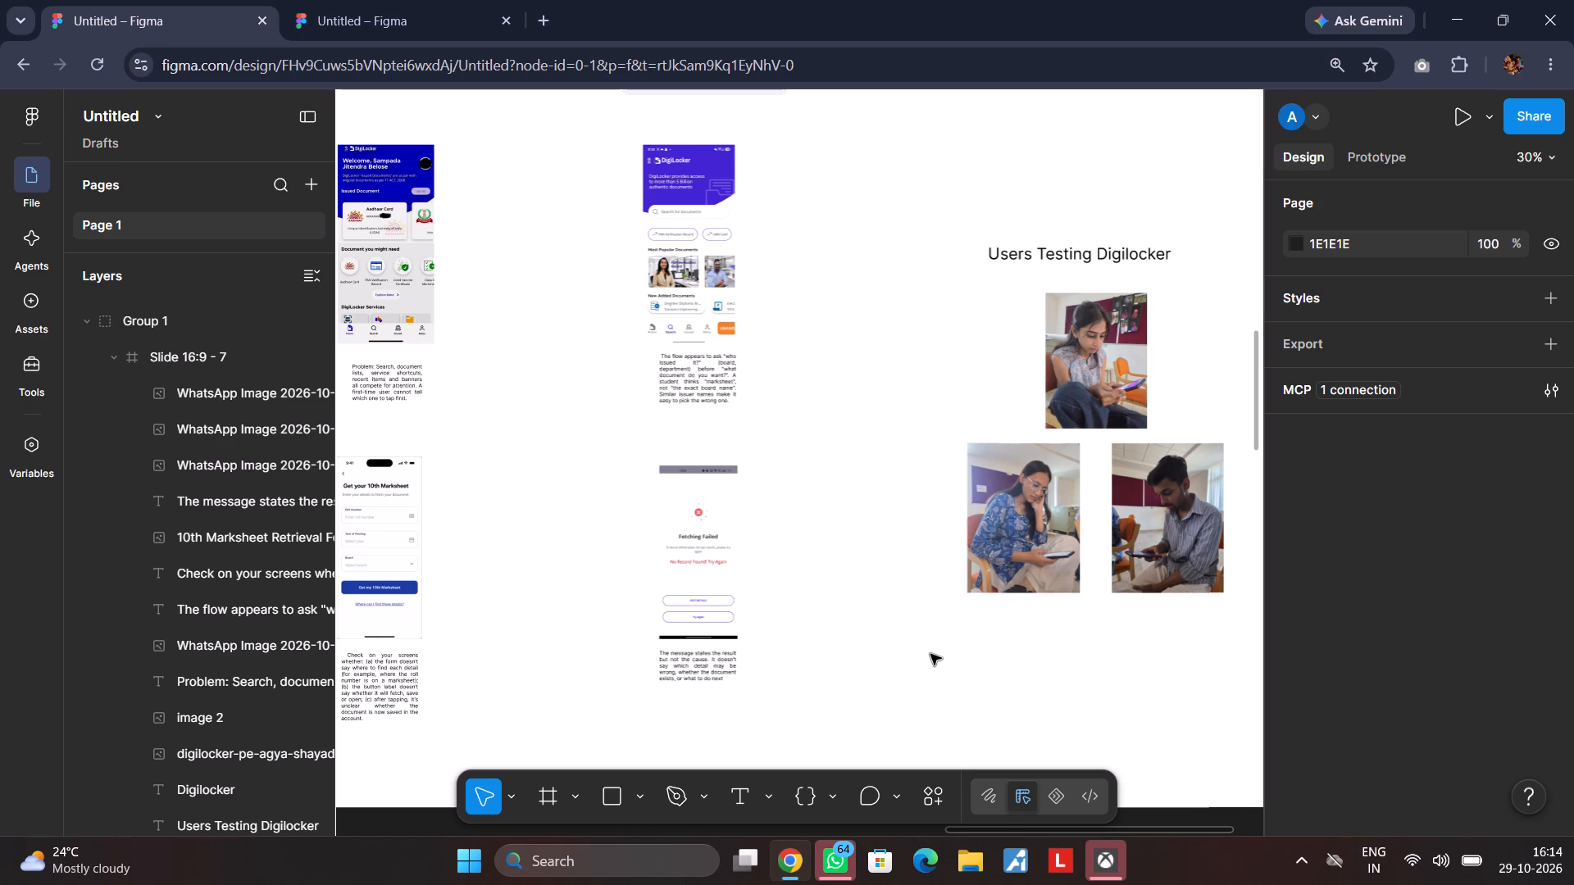
pyautogui.hscroll(-2, 930, 654)
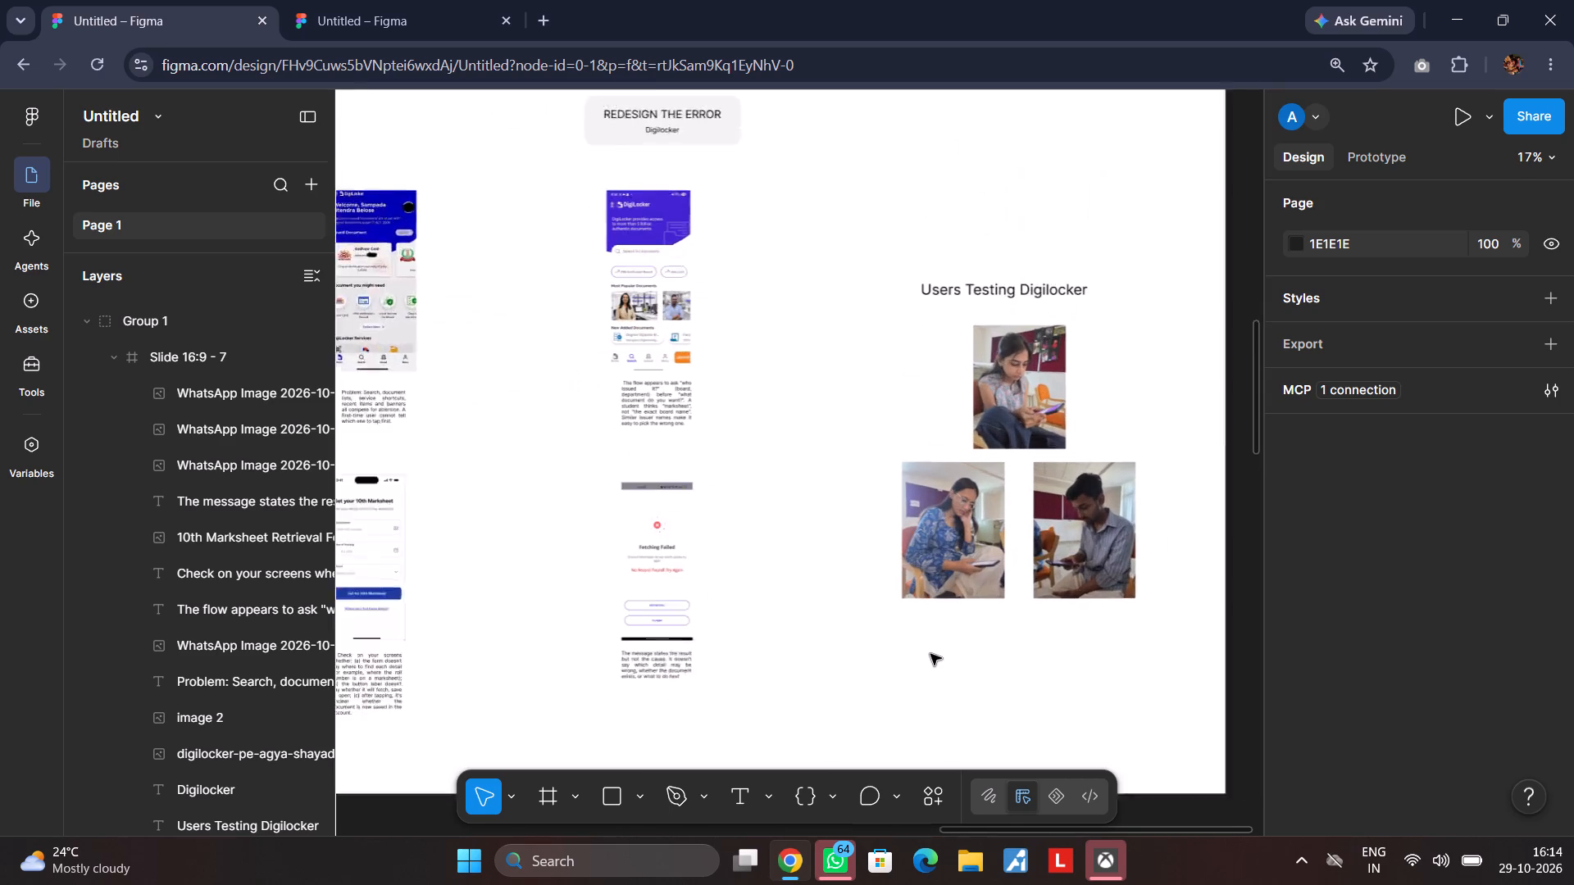
pyautogui.click(1056, 365)
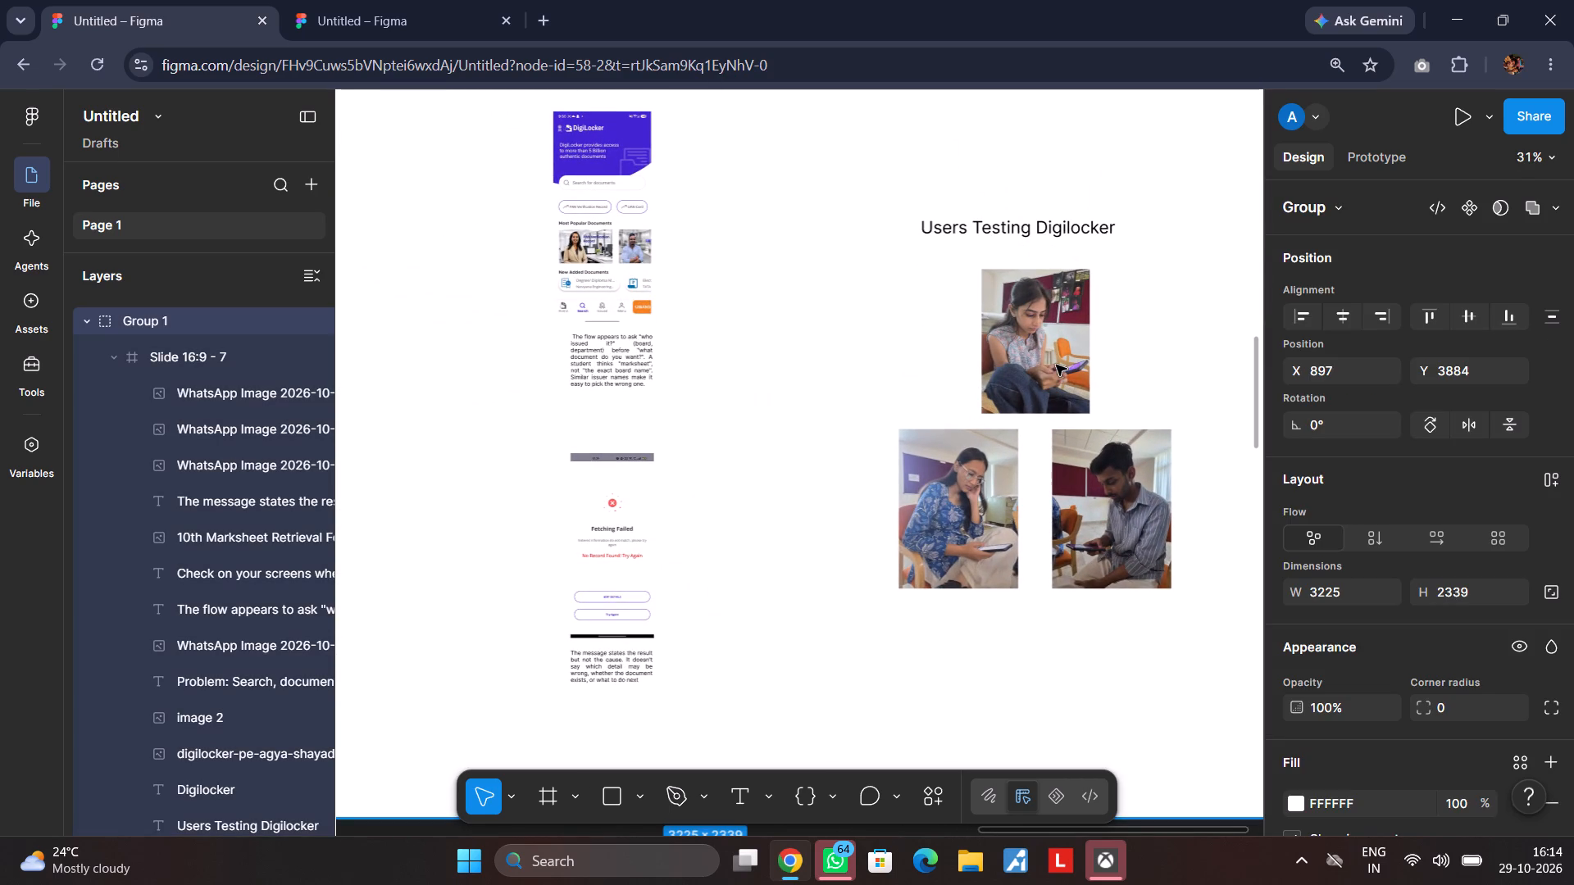
pyautogui.doubleClick(1044, 354)
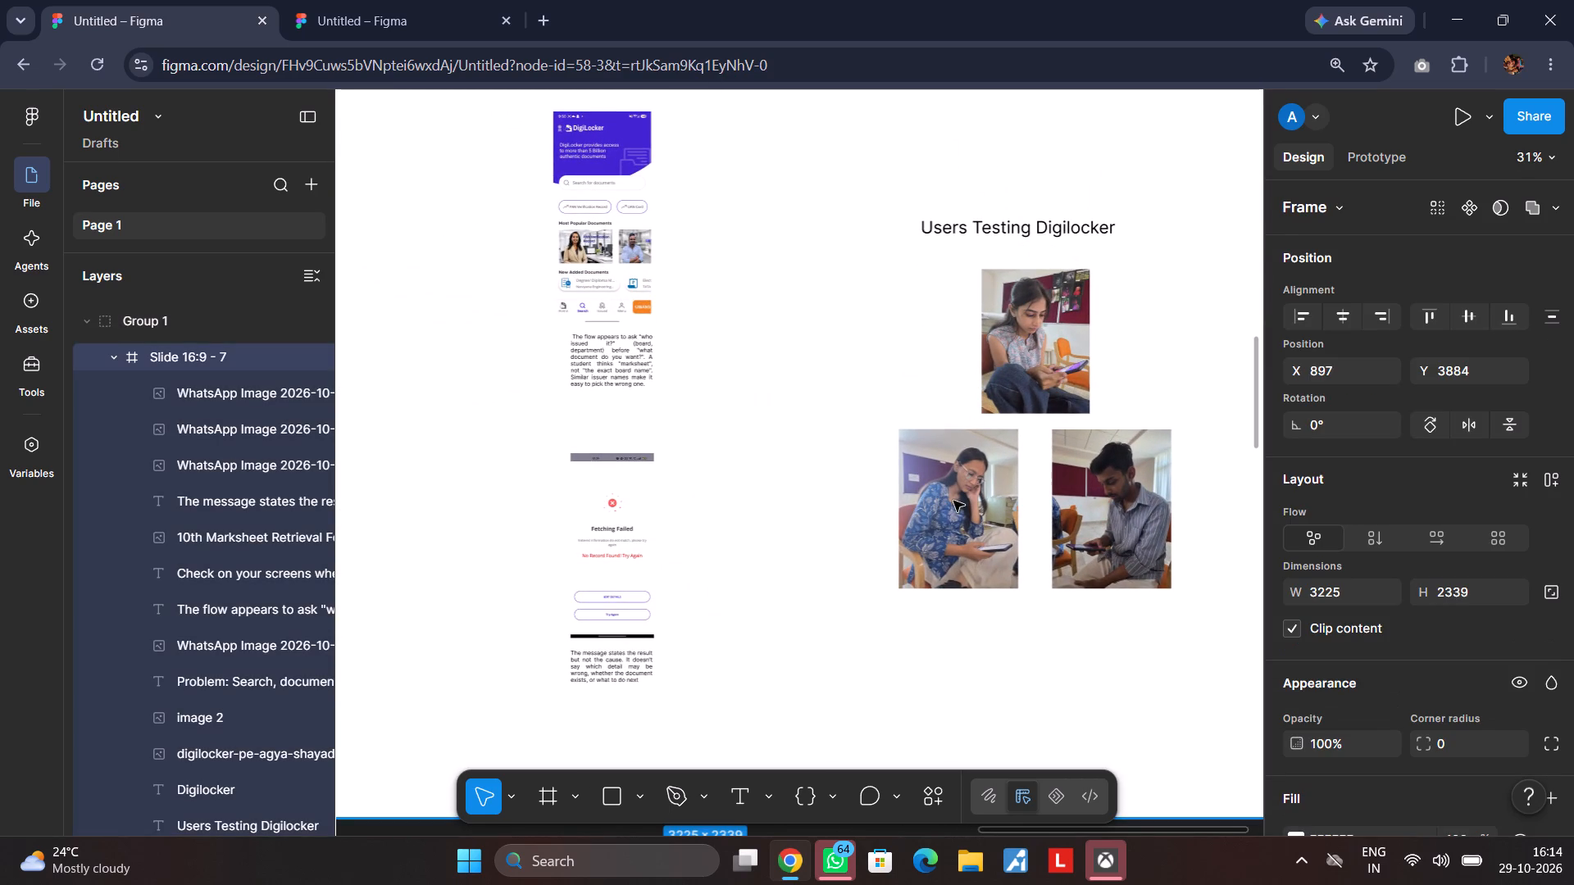
pyautogui.doubleClick(1058, 338)
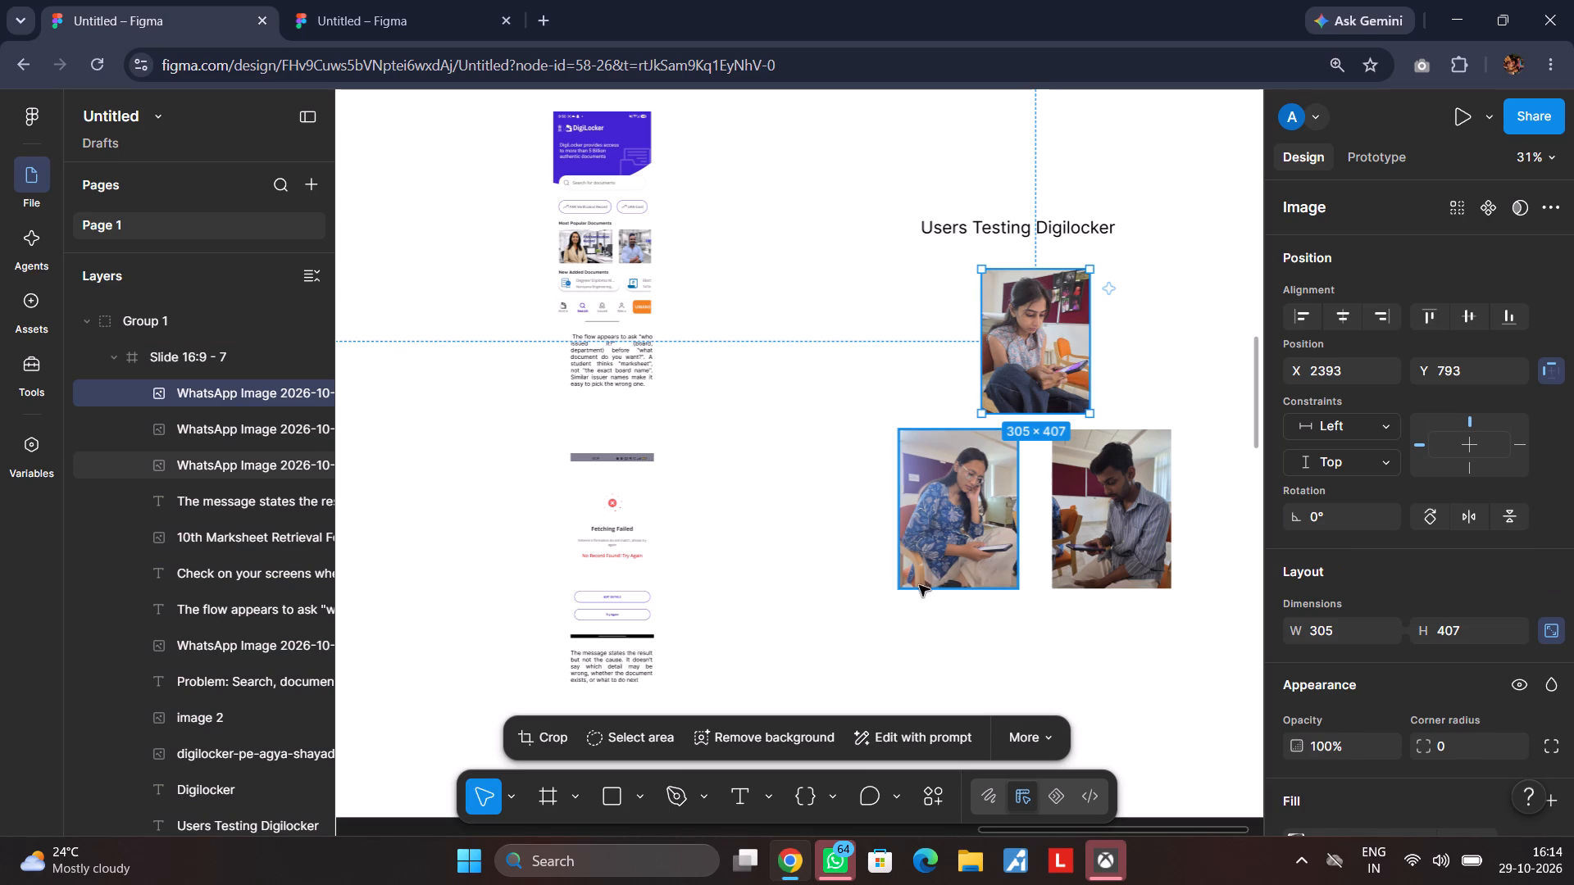
pyautogui.keyDown('shift'); pyautogui.click(958, 516); pyautogui.keyUp('shift')
pyautogui.keyDown('shift'); pyautogui.click(1134, 542); pyautogui.keyUp('shift')
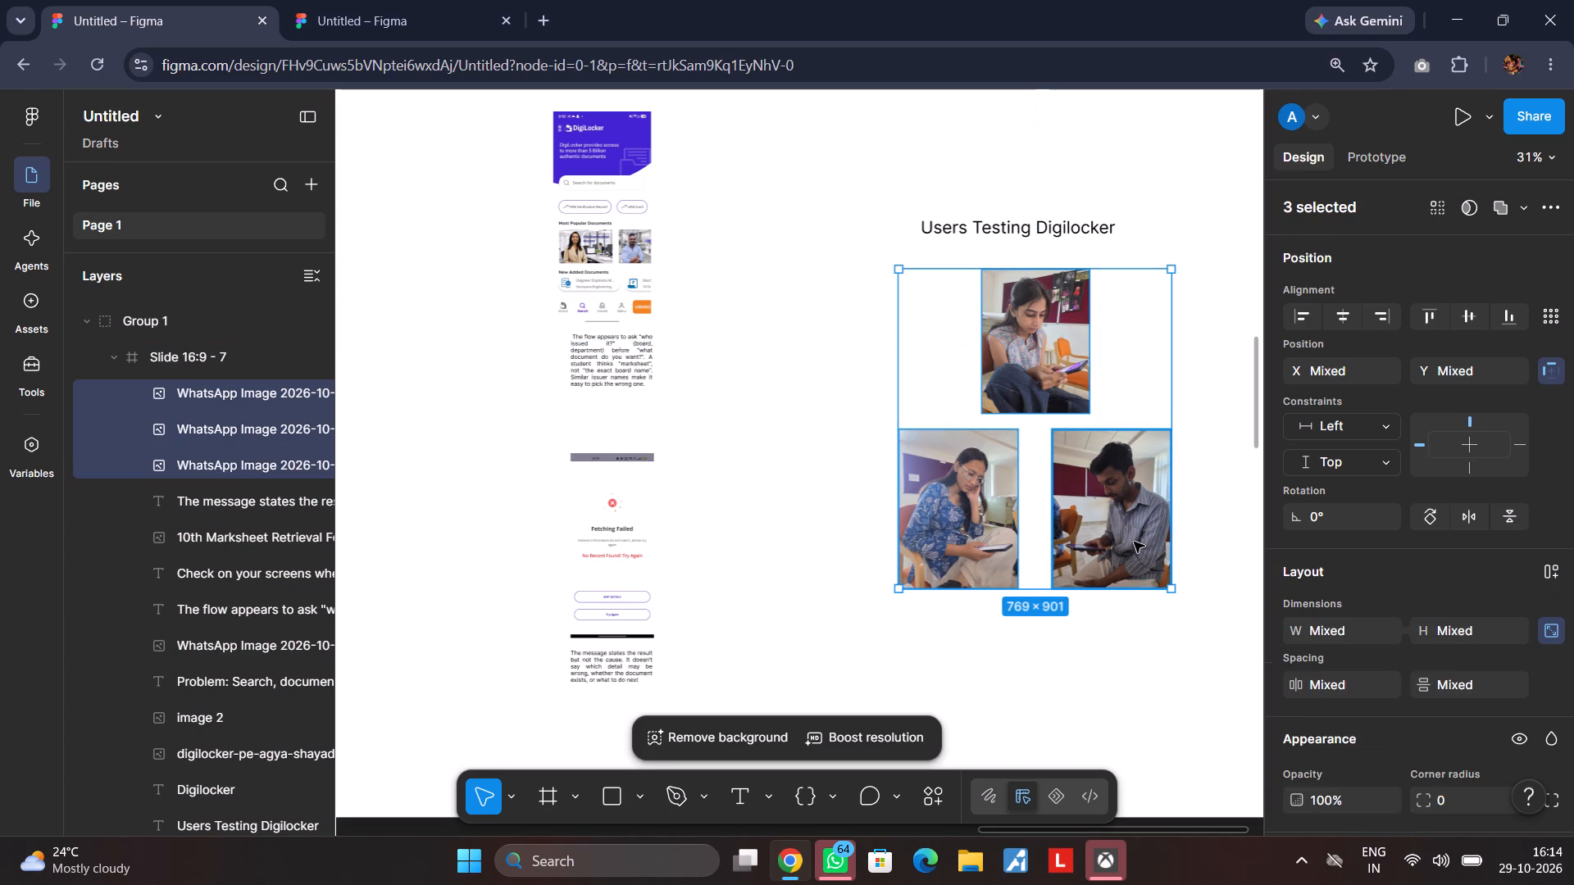
pyautogui.keyDown('shift'); pyautogui.click(1069, 227); pyautogui.keyUp('shift')
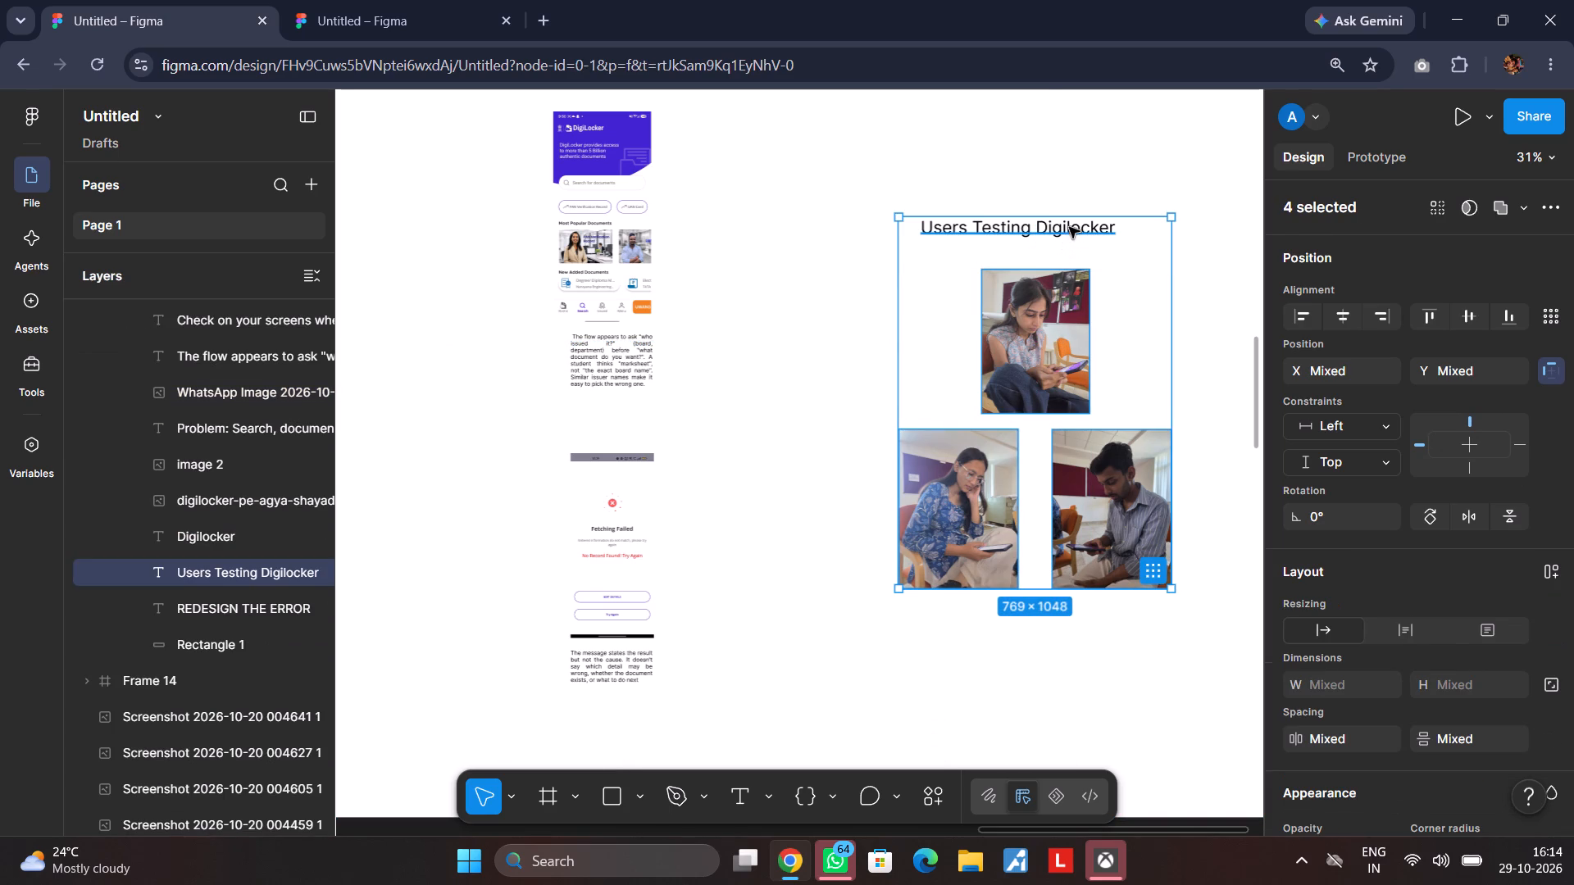
pyautogui.press('Delete')
pyautogui.press('Print')
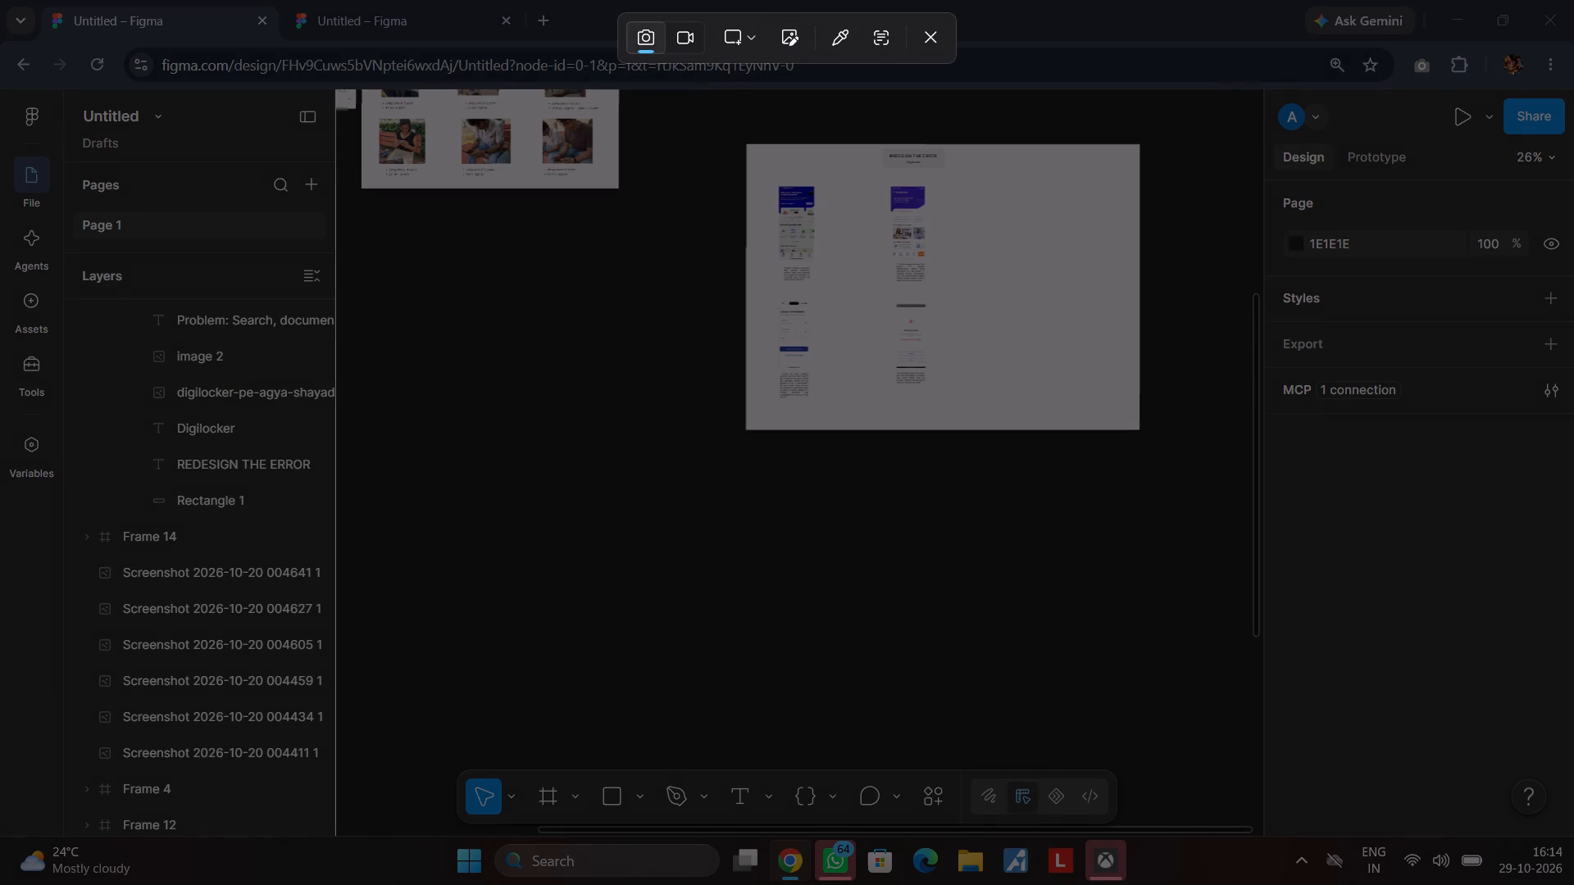
pyautogui.click(932, 38)
# Delete the "REDESIGN THE ERROR" title, the "Digilocker" subtitle and the rounded rectangle behind them from the board.
pyautogui.hscroll(-1, 1005, 200)
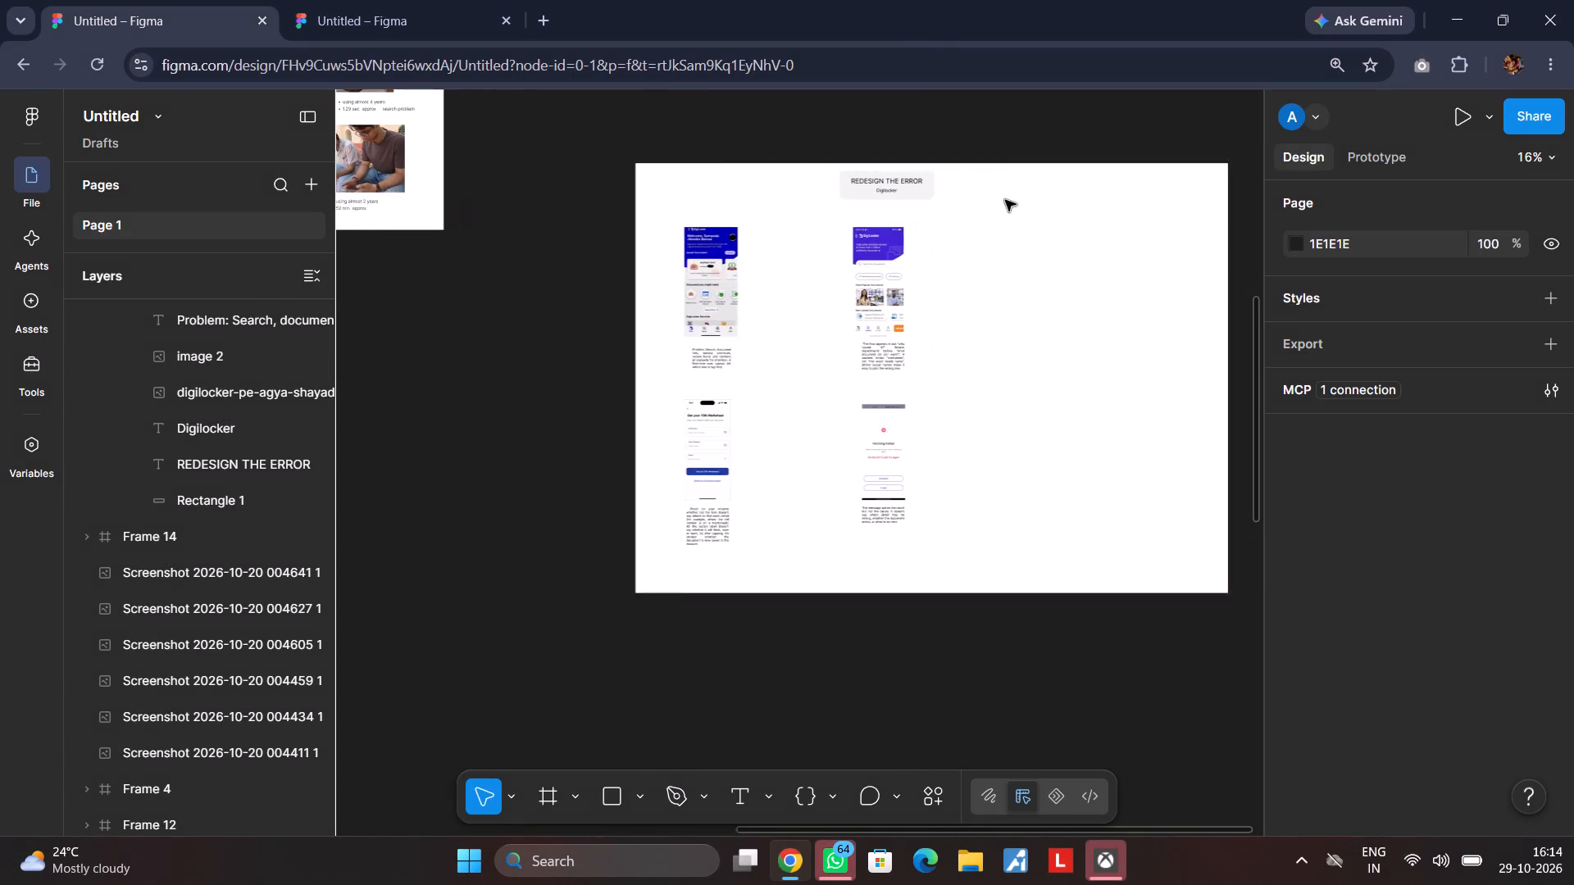
pyautogui.hscroll(-1, 1005, 200)
pyautogui.click(1040, 222)
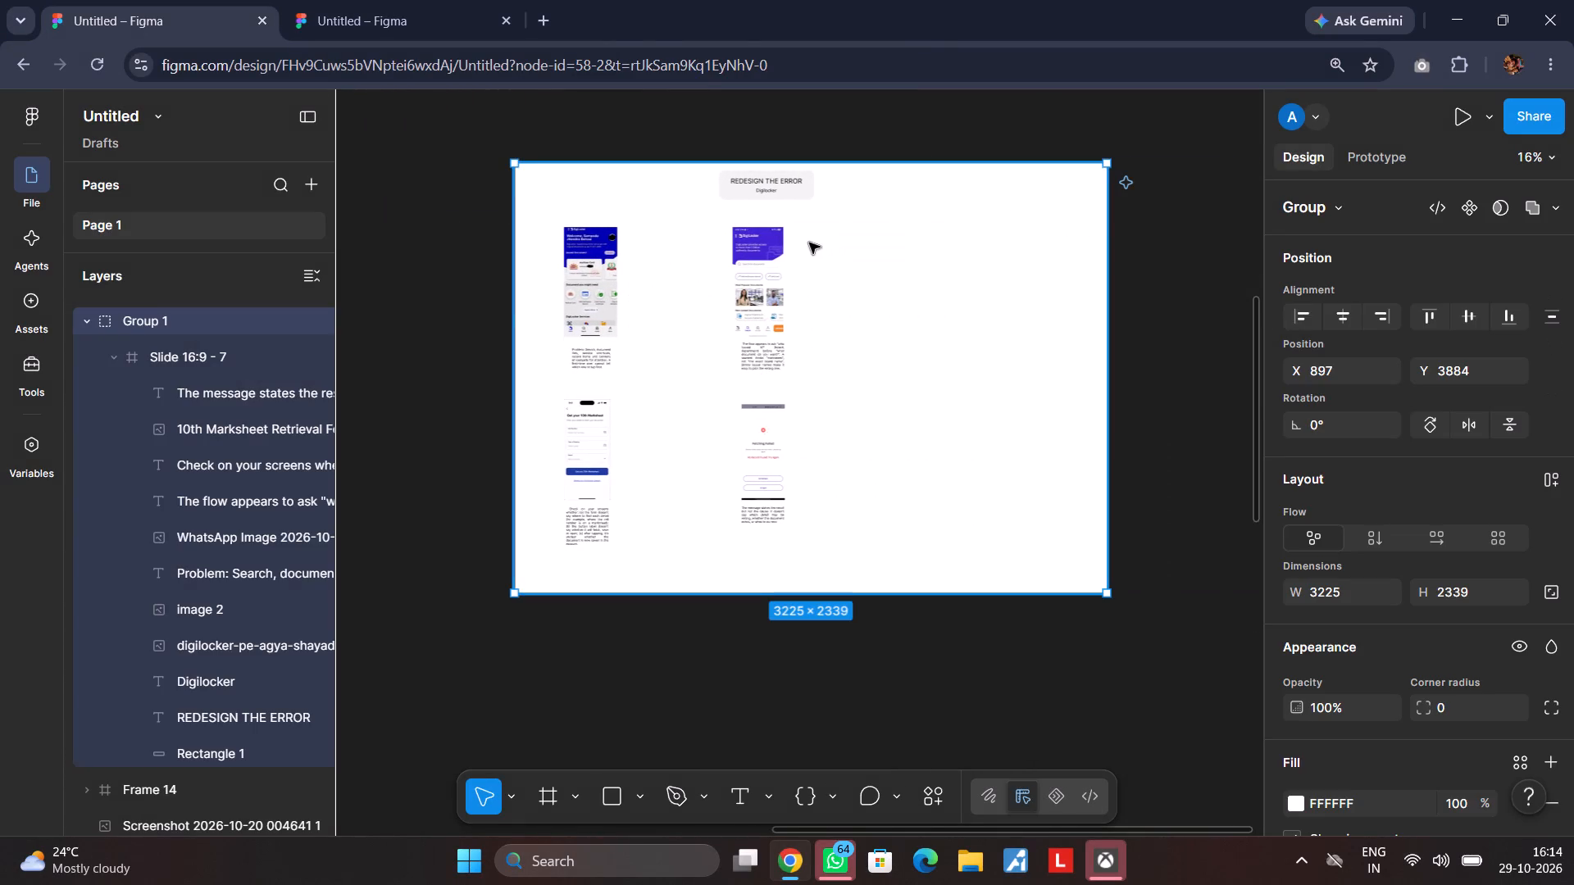
pyautogui.scroll(1, 809, 243)
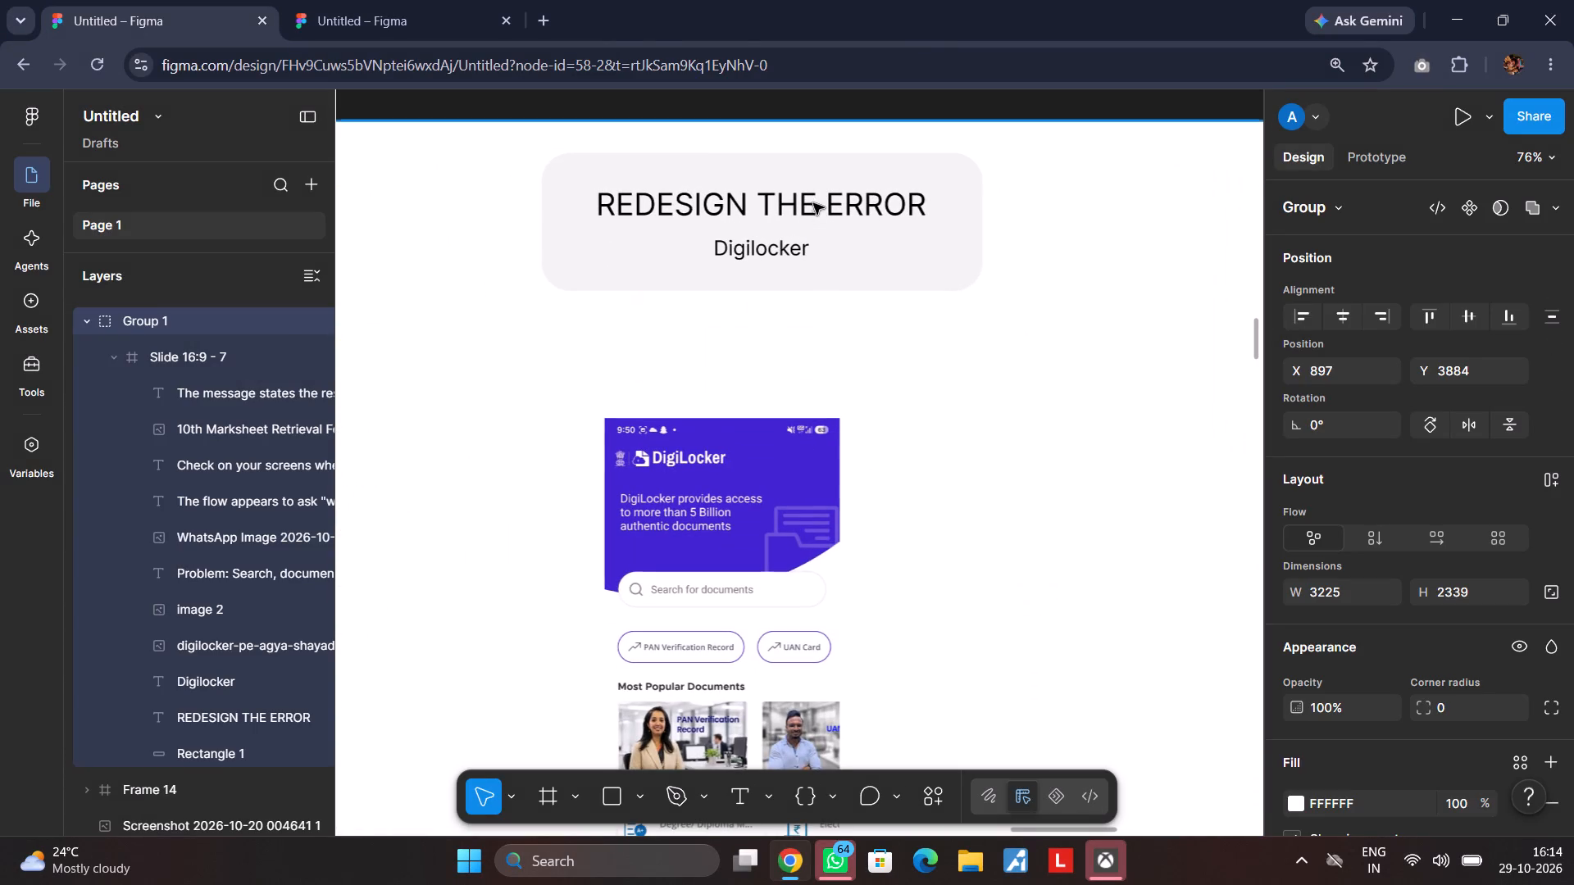
pyautogui.doubleClick(813, 202)
pyautogui.doubleClick(813, 202)
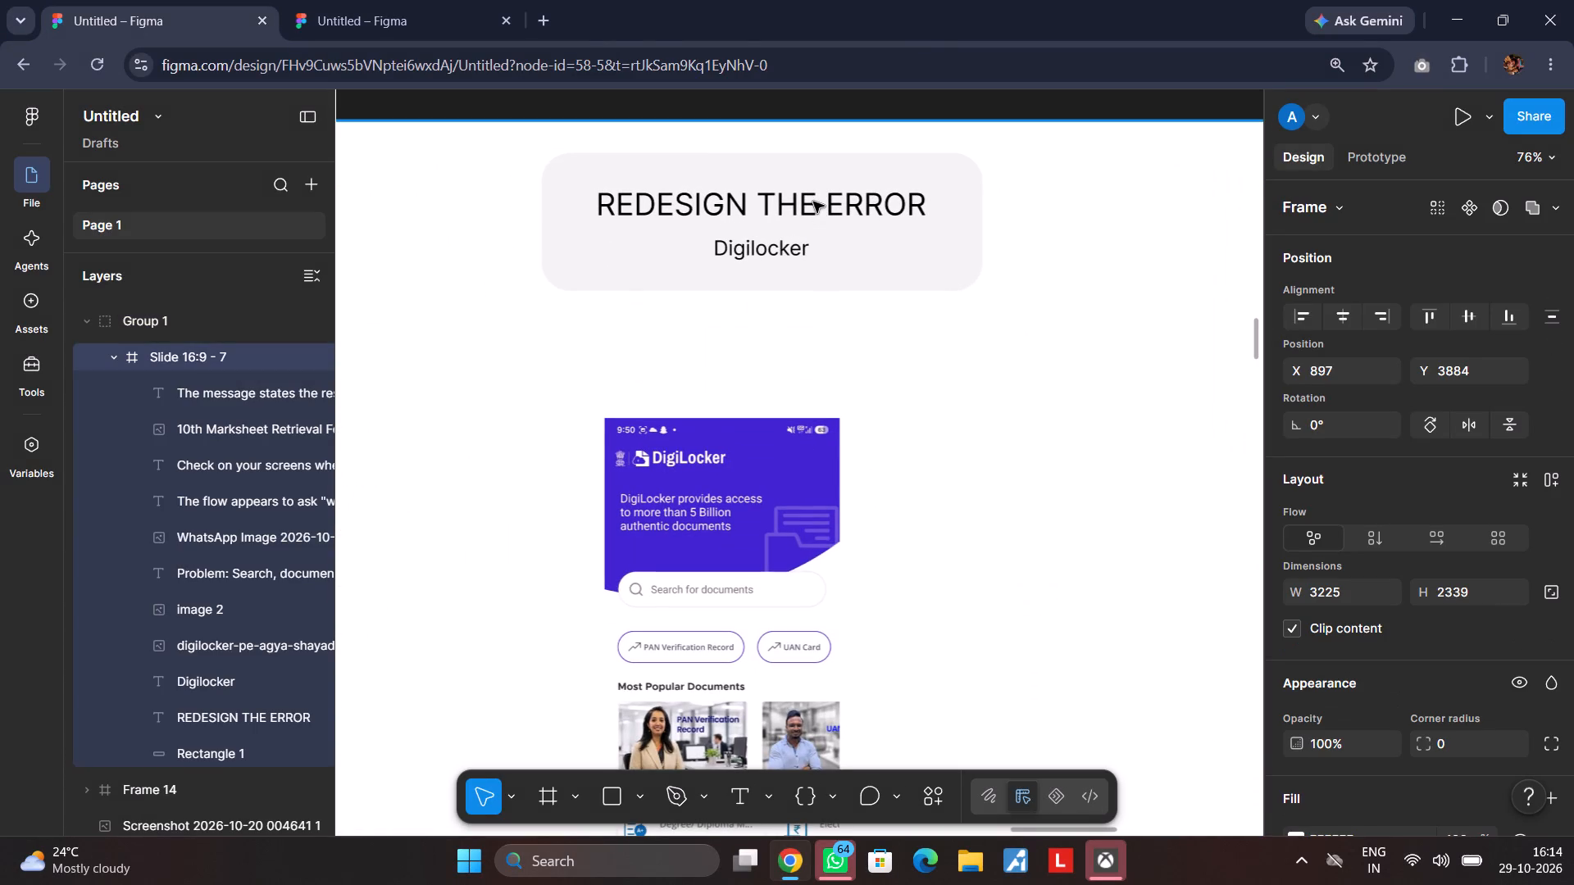
pyautogui.keyDown('shift'); pyautogui.click(779, 250); pyautogui.keyUp('shift')
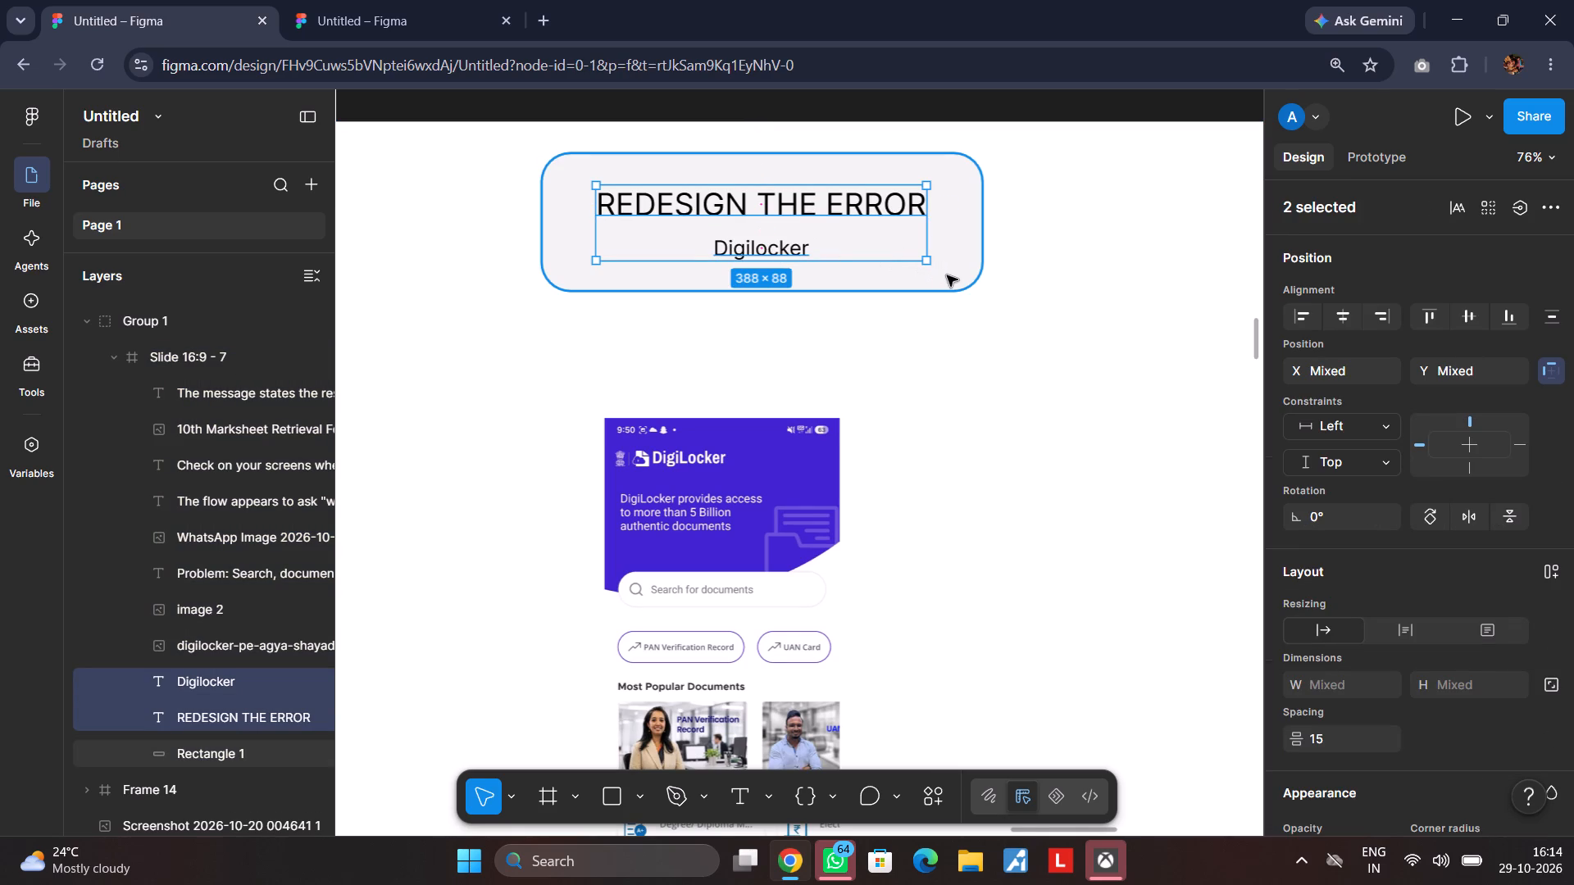
pyautogui.keyDown('shift'); pyautogui.click(947, 275); pyautogui.keyUp('shift')
pyautogui.press('Delete')
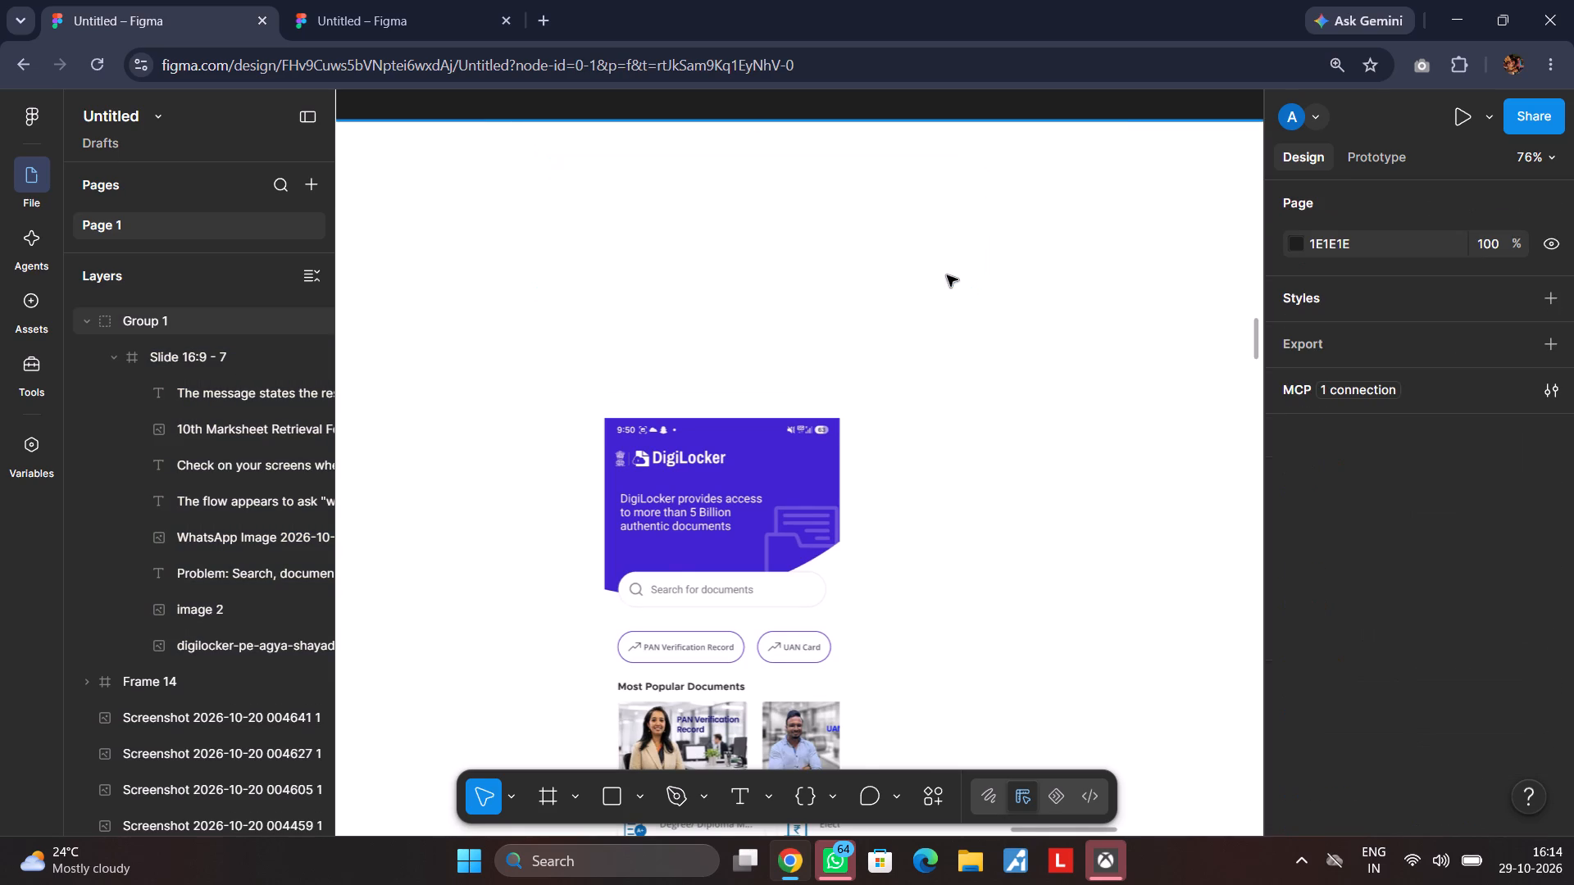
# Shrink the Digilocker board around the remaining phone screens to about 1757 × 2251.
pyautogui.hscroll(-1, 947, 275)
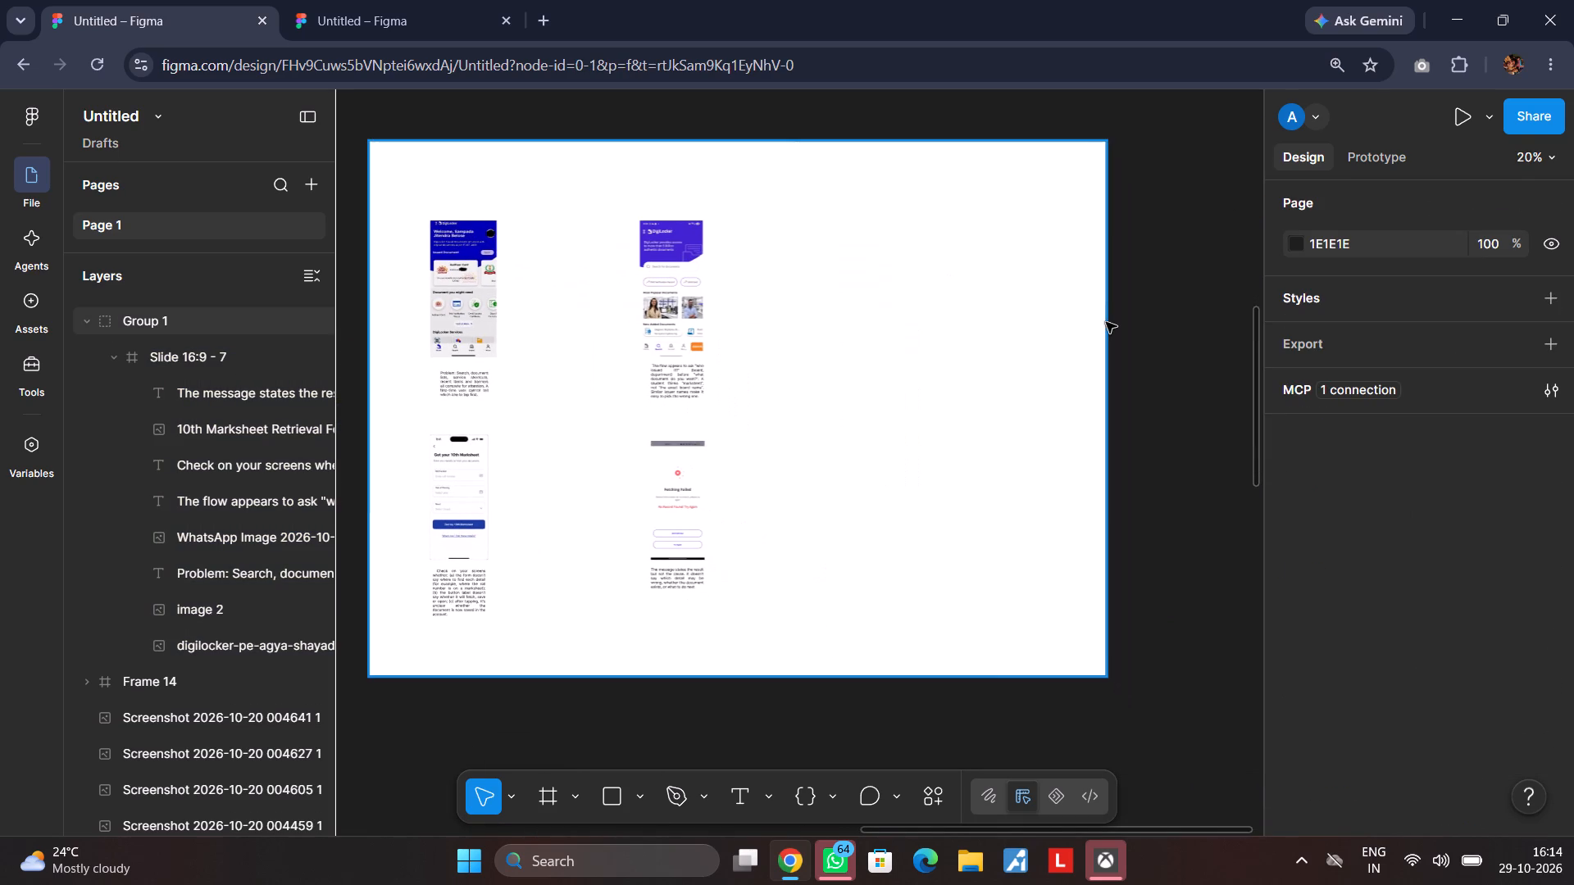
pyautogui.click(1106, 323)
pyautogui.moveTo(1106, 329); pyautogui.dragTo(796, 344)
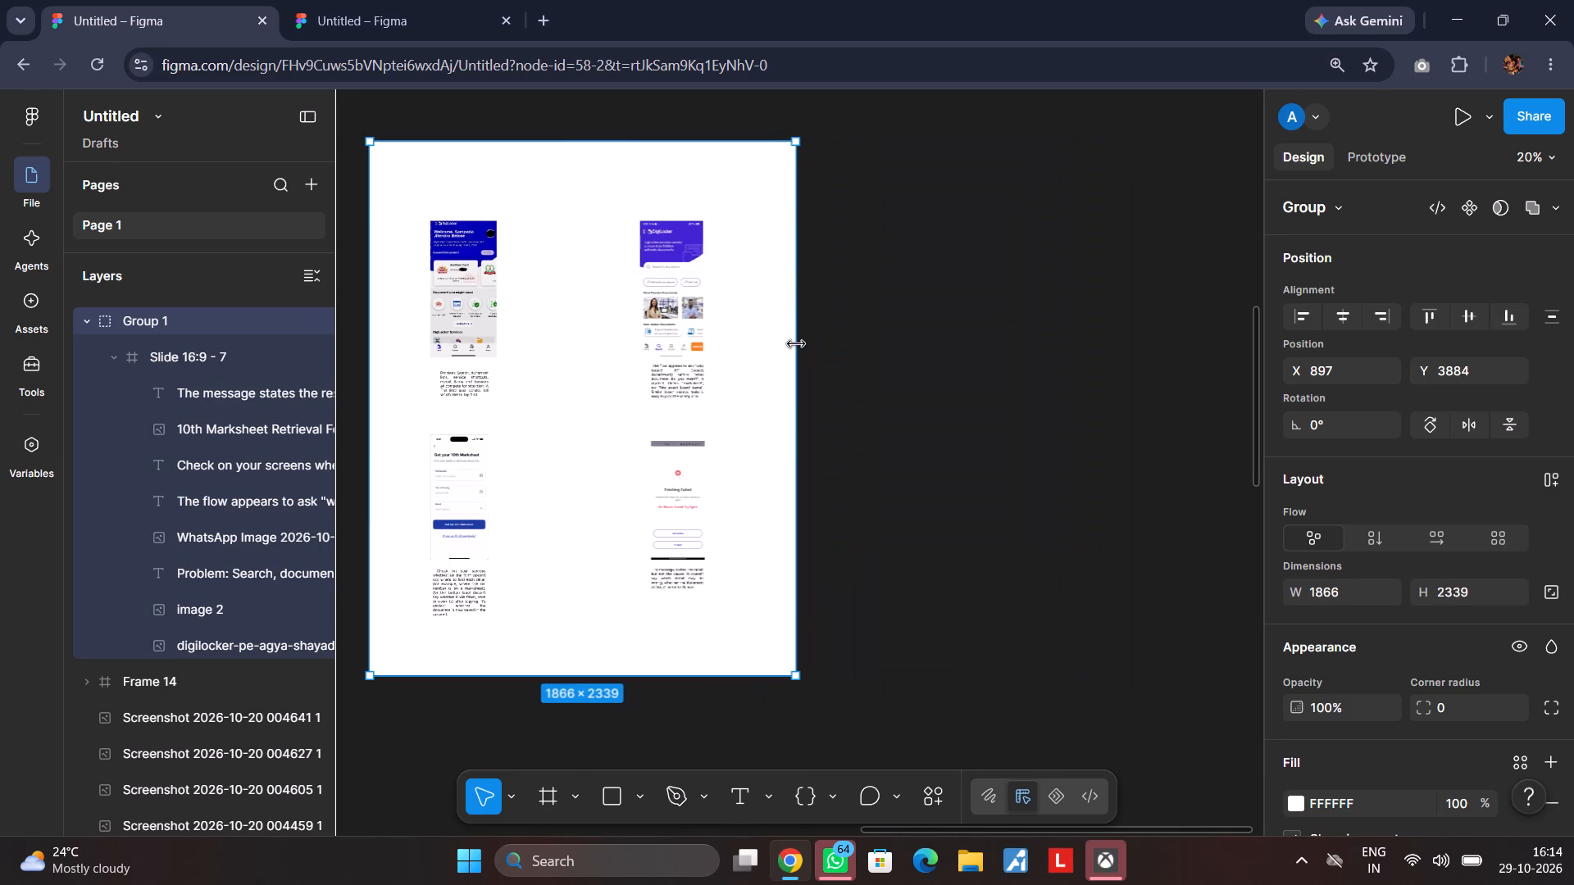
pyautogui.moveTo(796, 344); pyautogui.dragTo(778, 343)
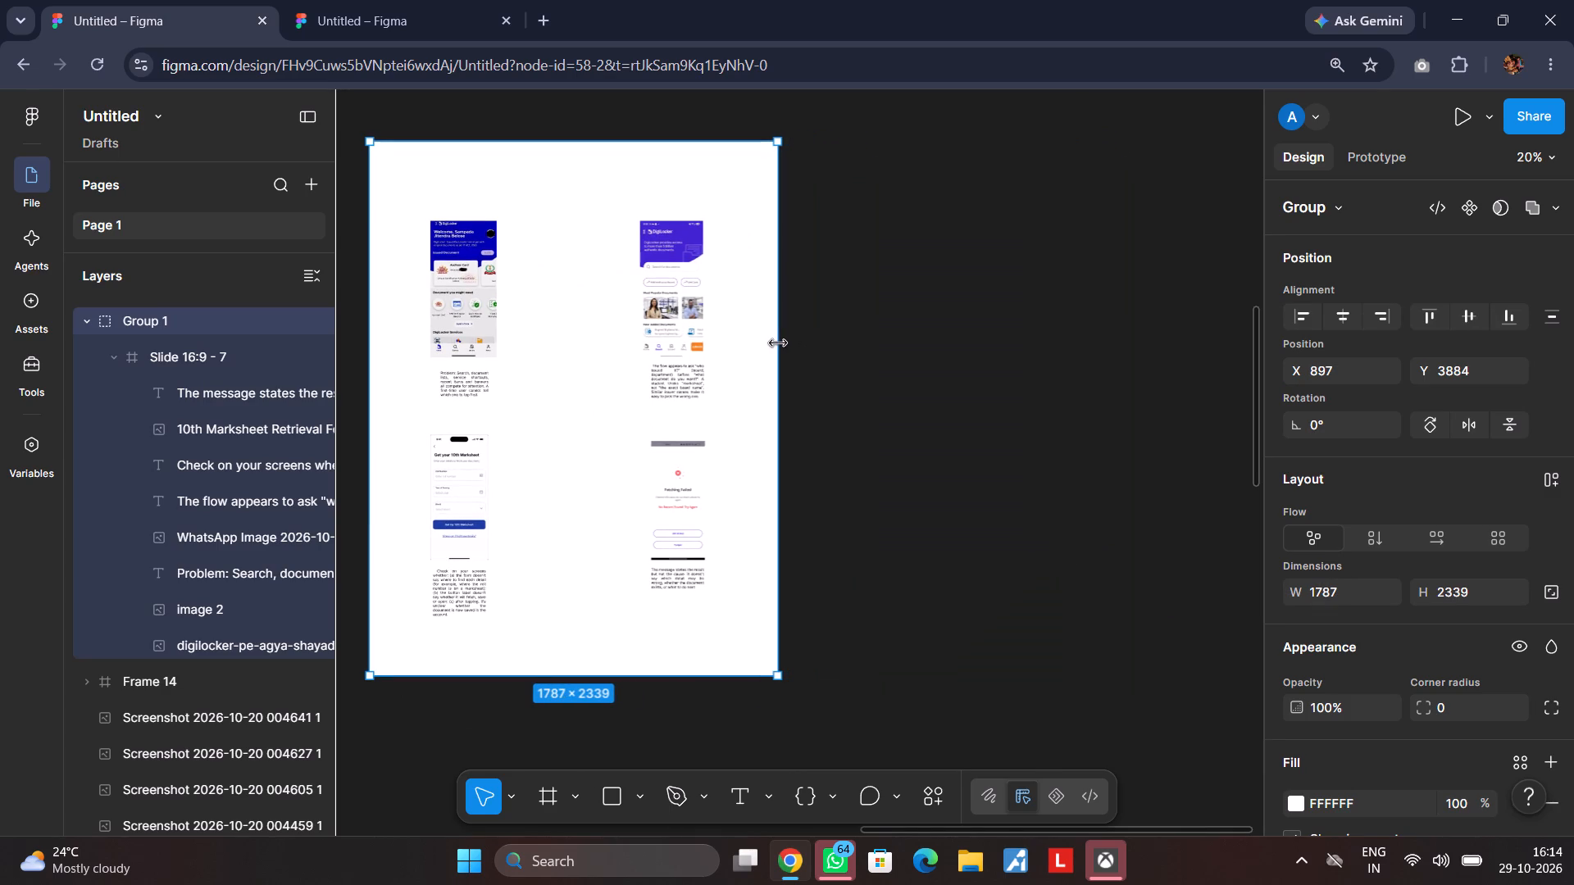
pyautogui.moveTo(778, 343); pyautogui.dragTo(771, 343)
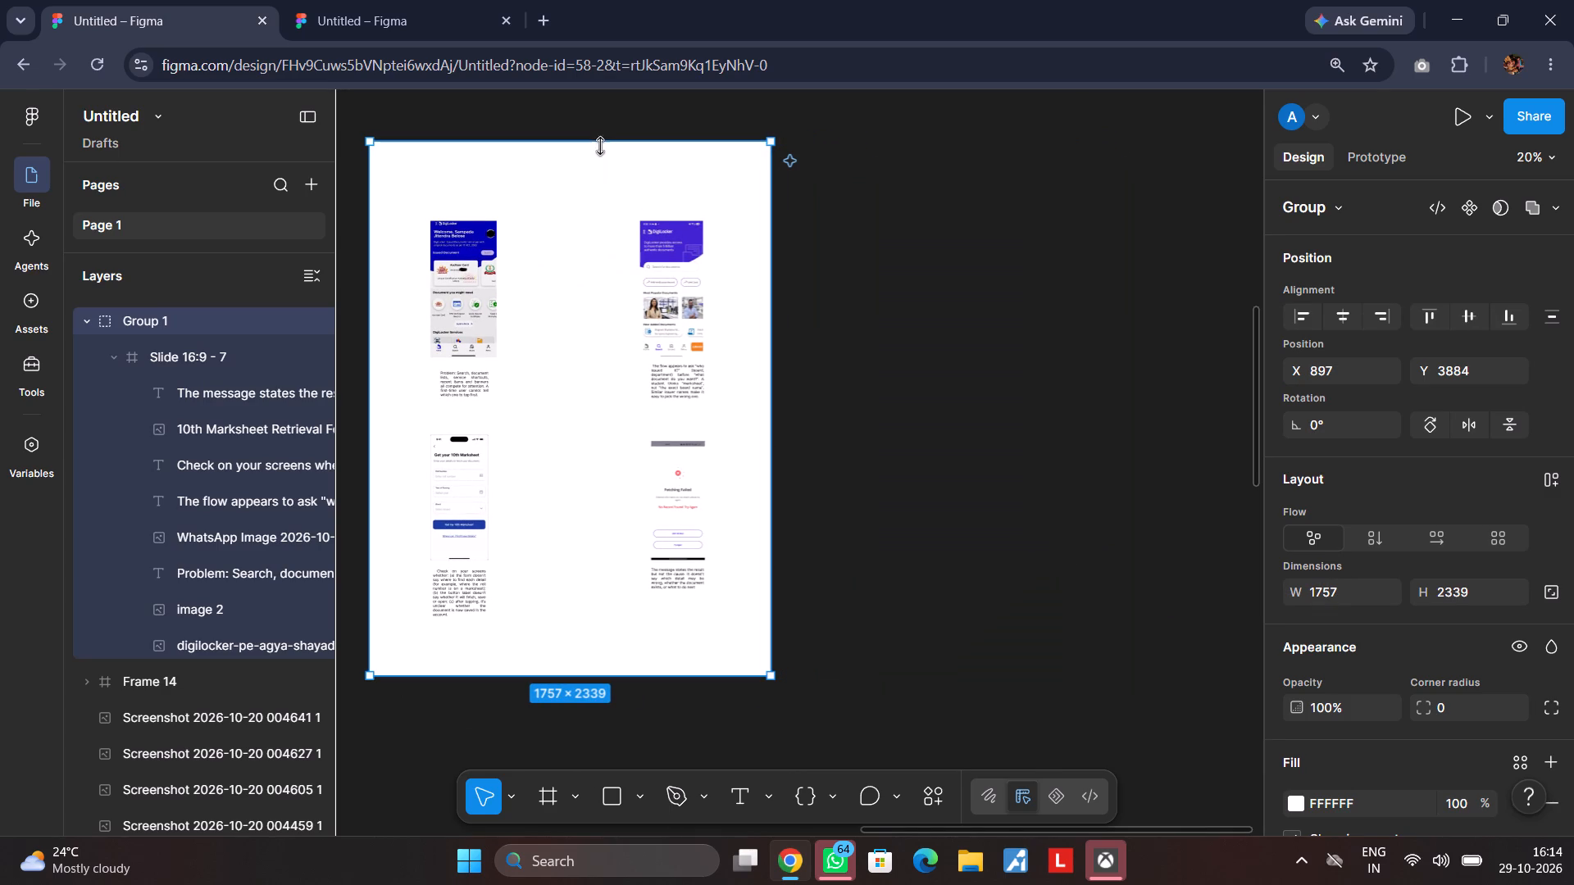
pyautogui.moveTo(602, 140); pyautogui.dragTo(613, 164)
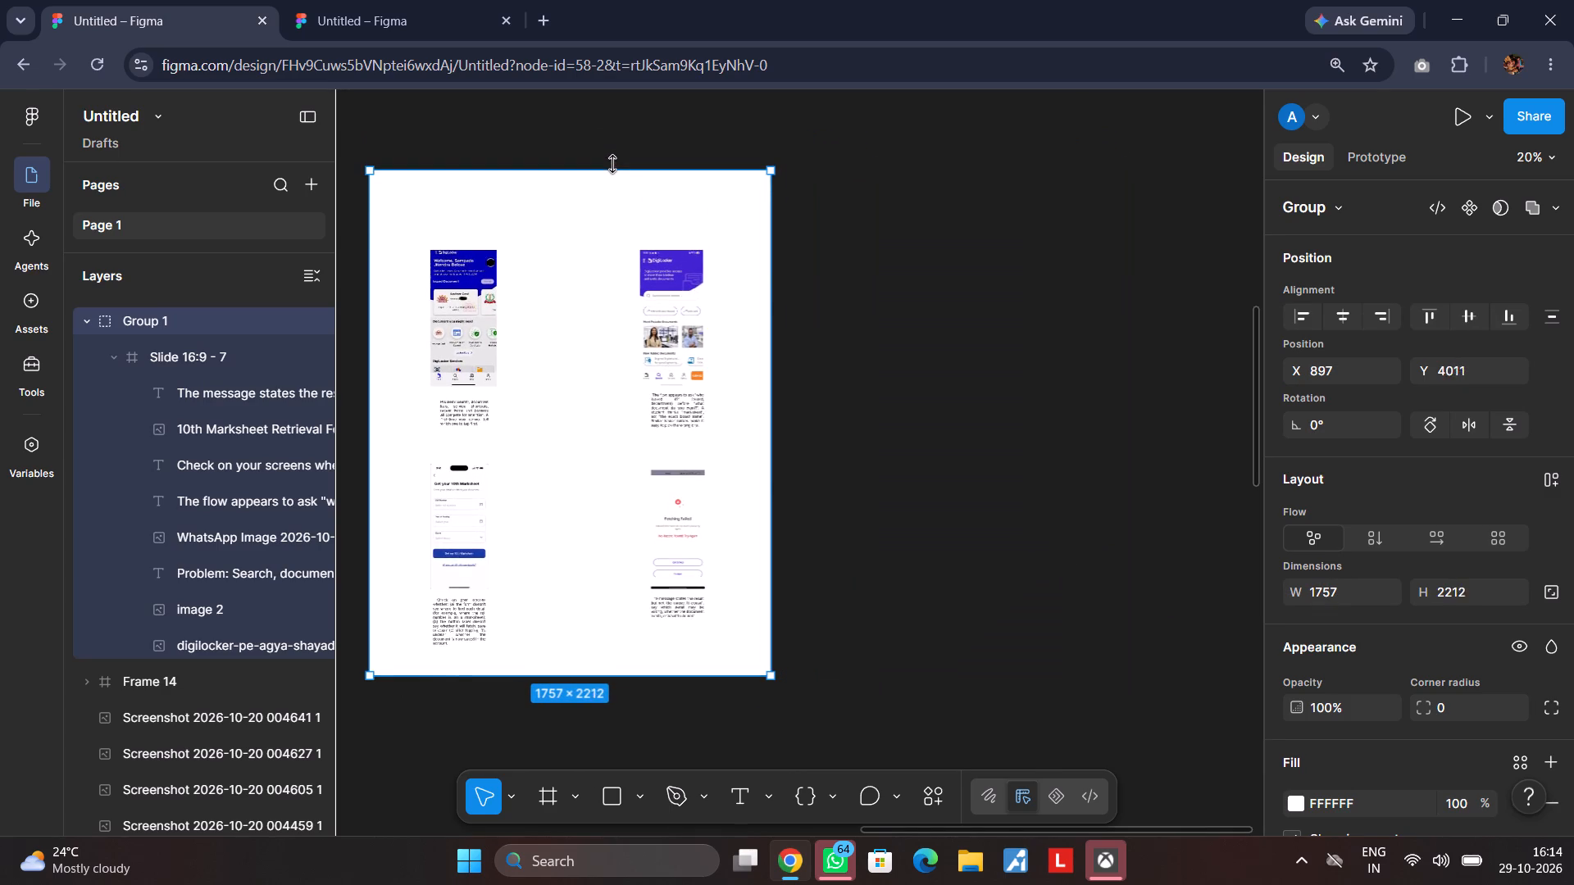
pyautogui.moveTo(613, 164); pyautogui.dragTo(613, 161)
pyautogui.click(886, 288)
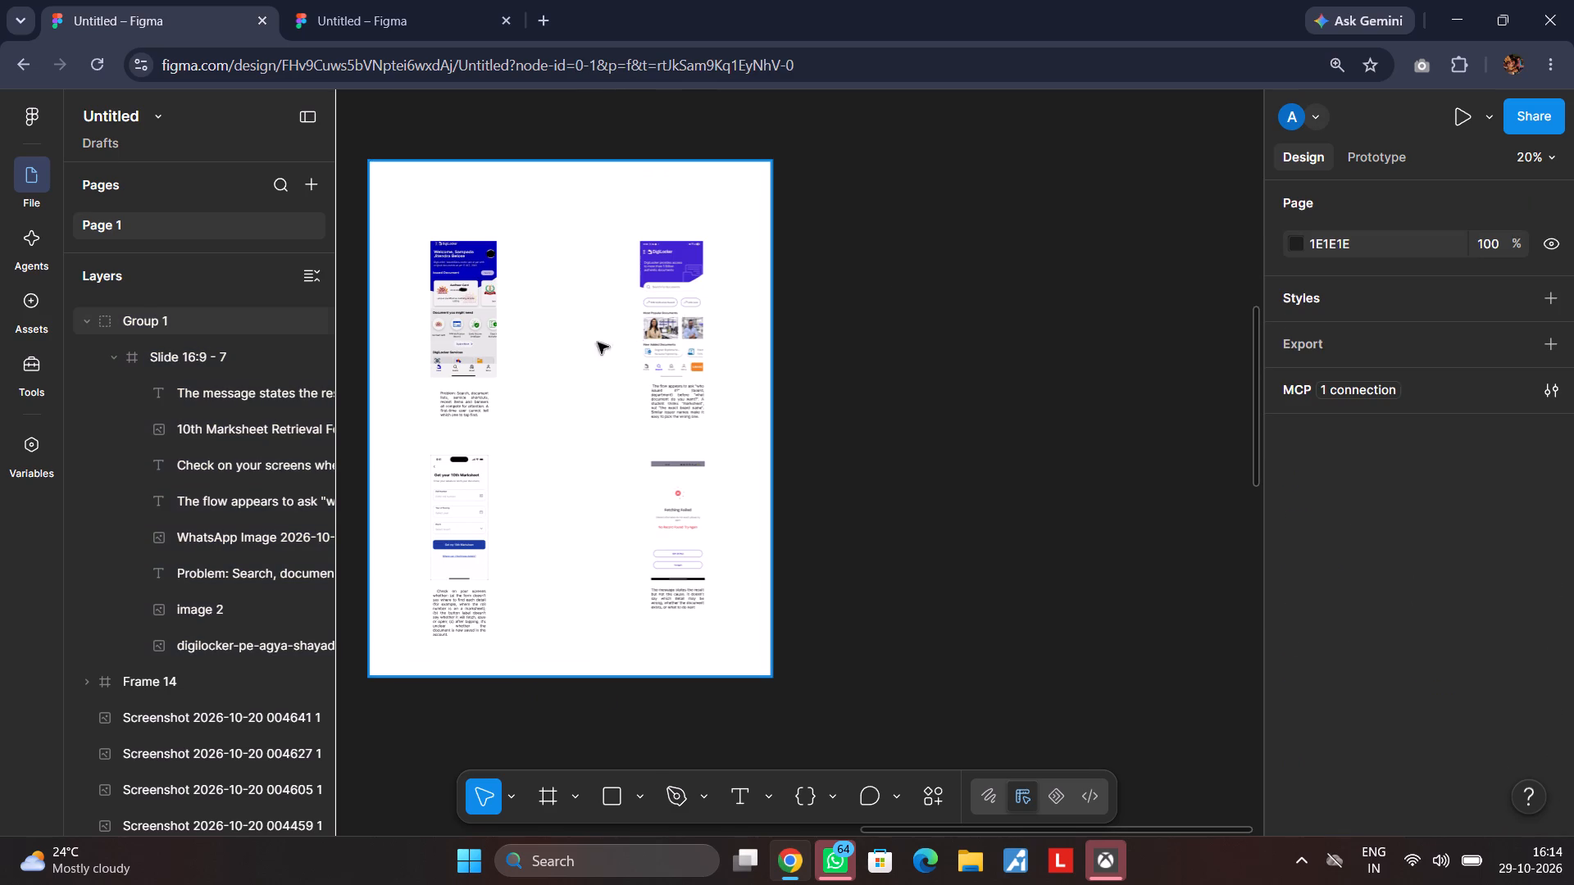
# Move the four phone screens and their four problem notes together out of the board onto the empty canvas beside it.
pyautogui.doubleClick(477, 338)
pyautogui.doubleClick(477, 338)
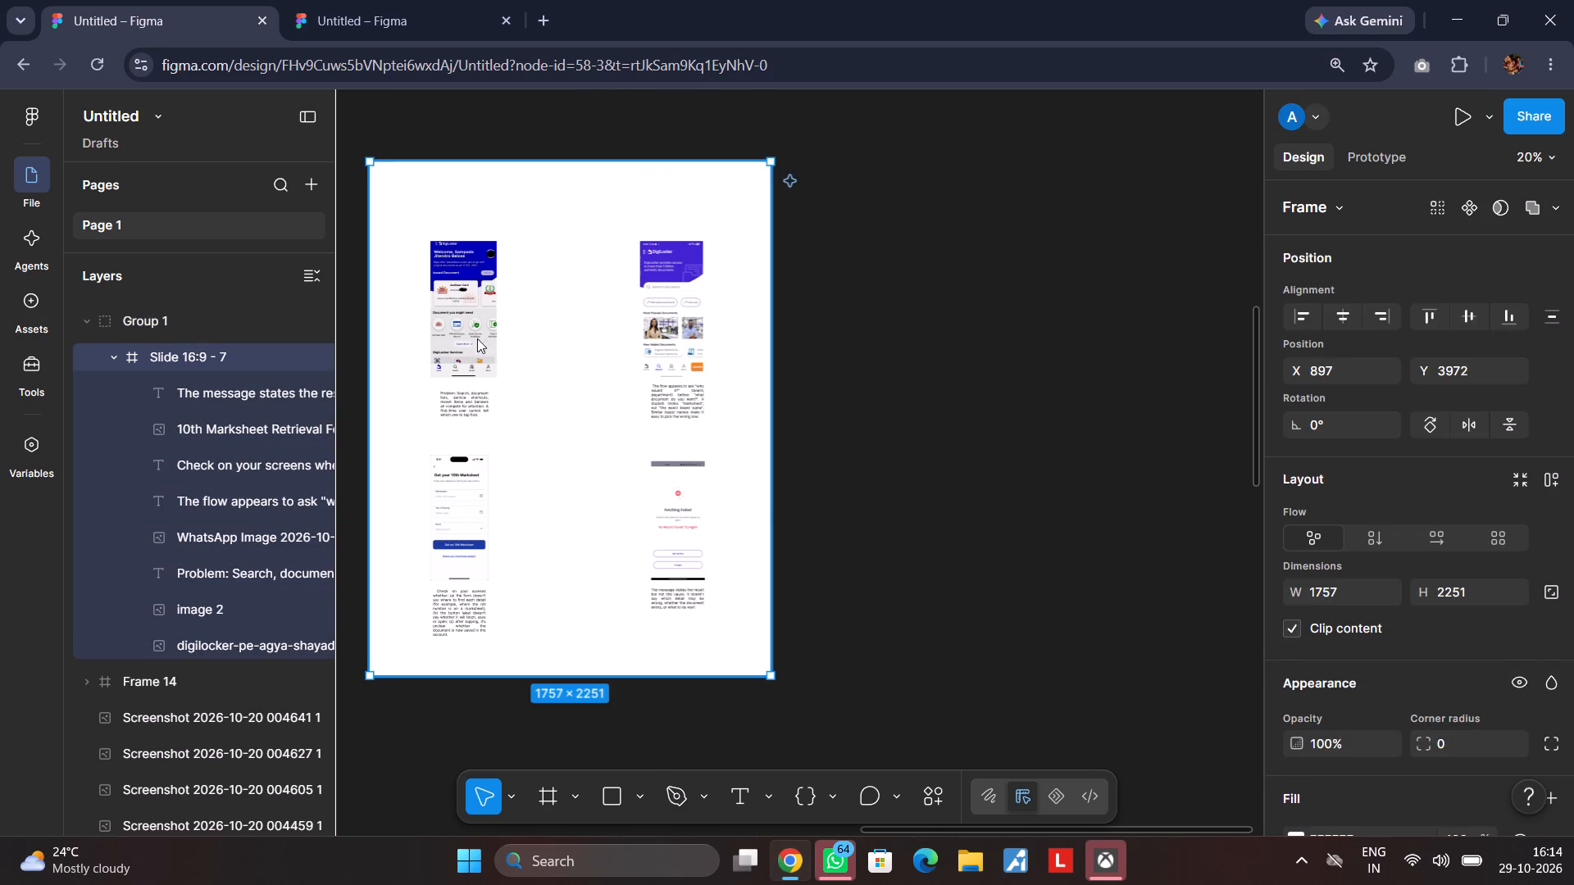
pyautogui.keyDown('shift'); pyautogui.click(673, 364); pyautogui.keyUp('shift')
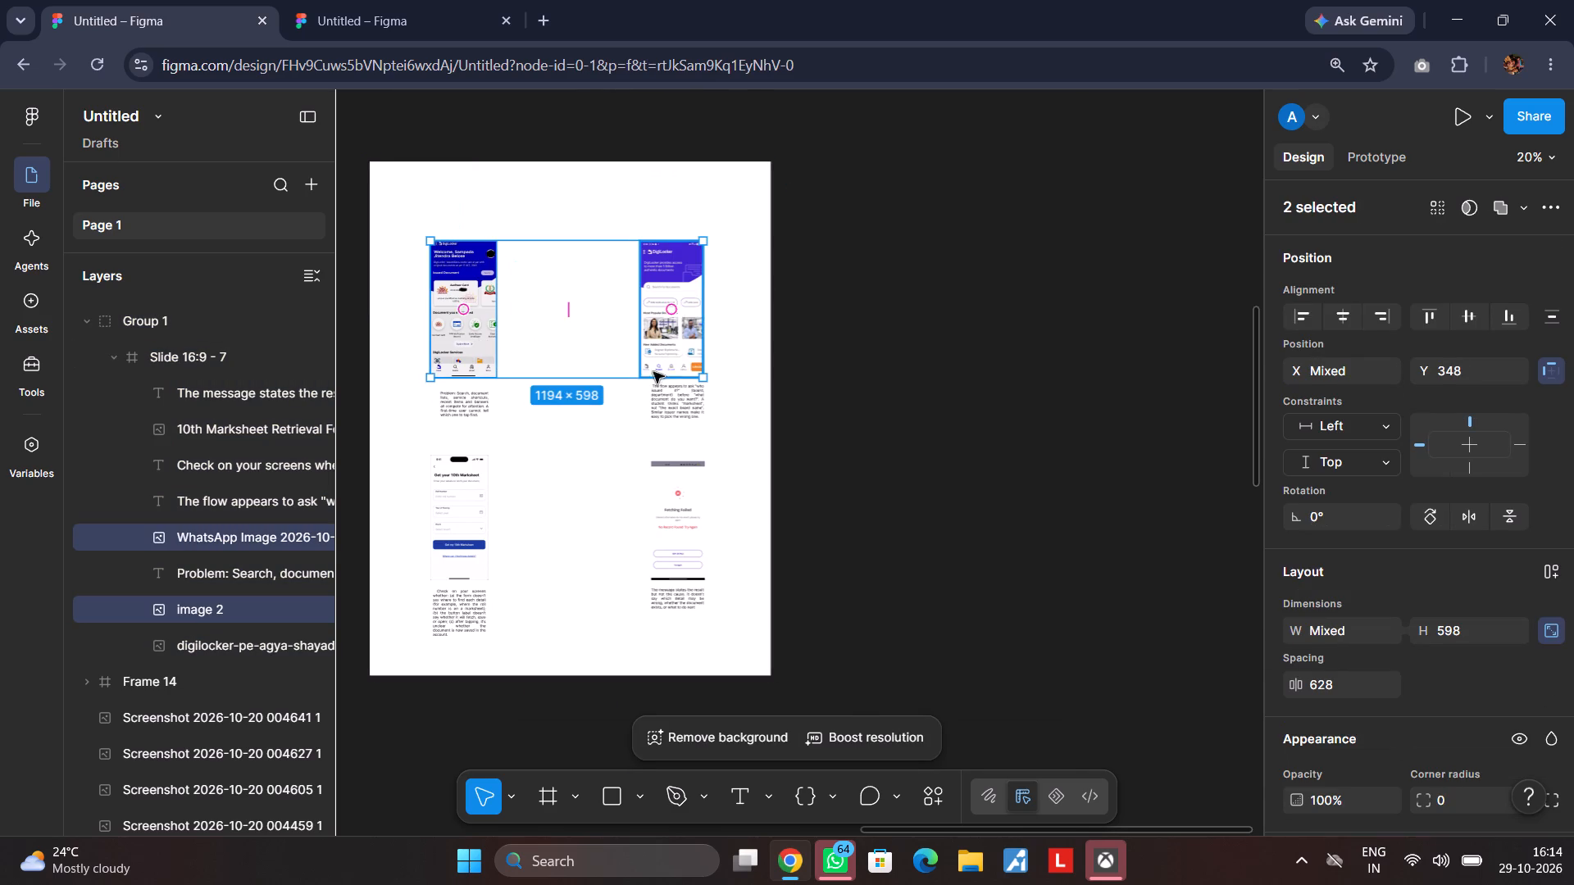
pyautogui.keyDown('shift'); pyautogui.click(452, 407); pyautogui.keyUp('shift')
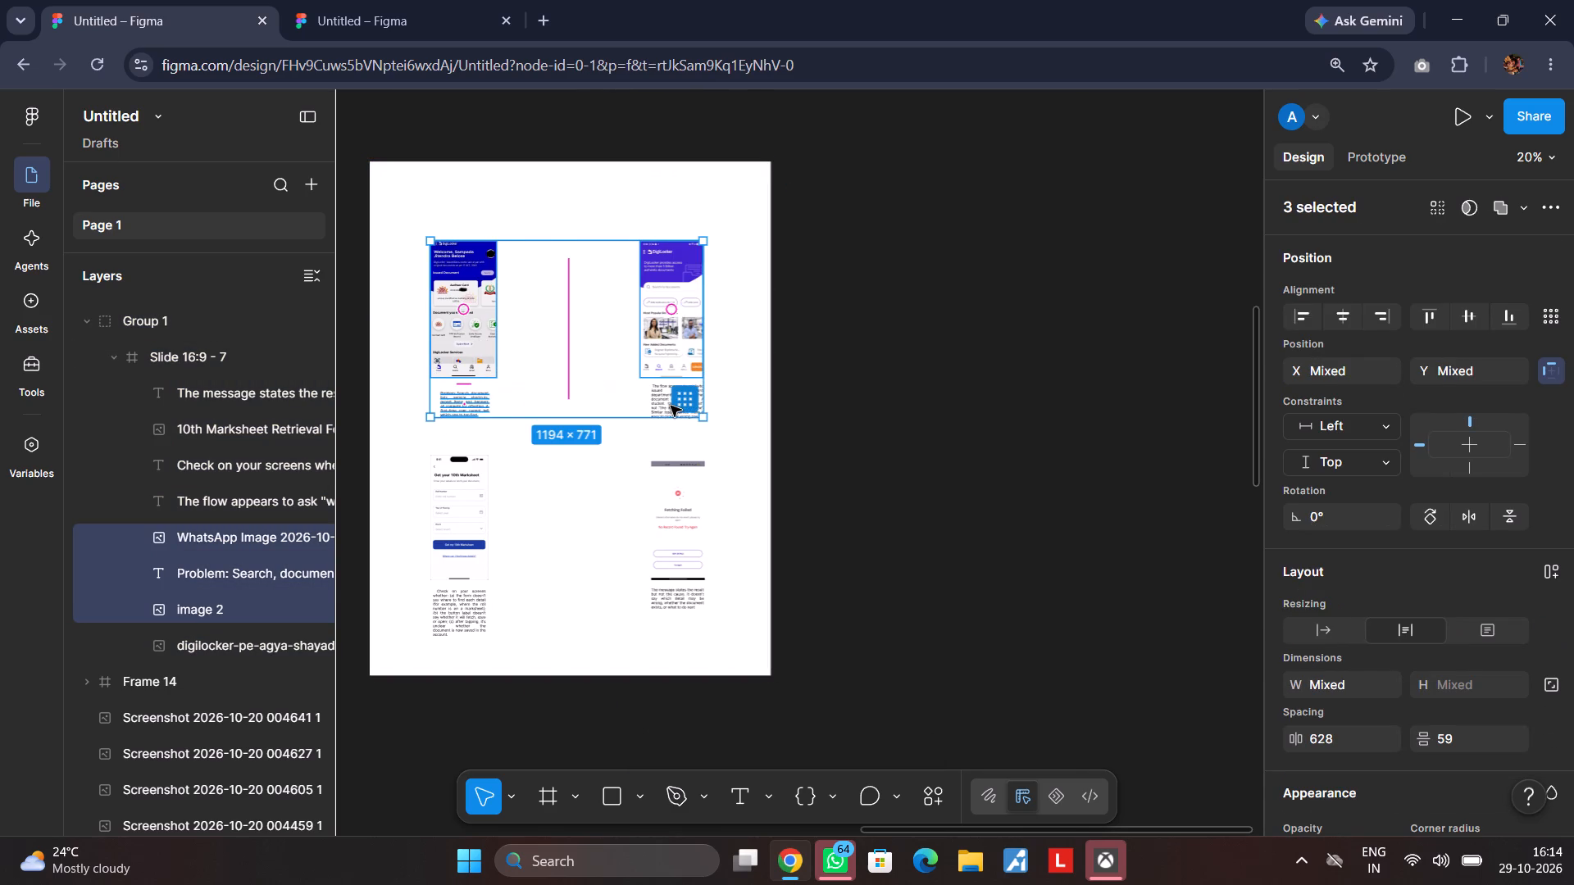
pyautogui.keyDown('shift'); pyautogui.click(653, 395); pyautogui.keyUp('shift')
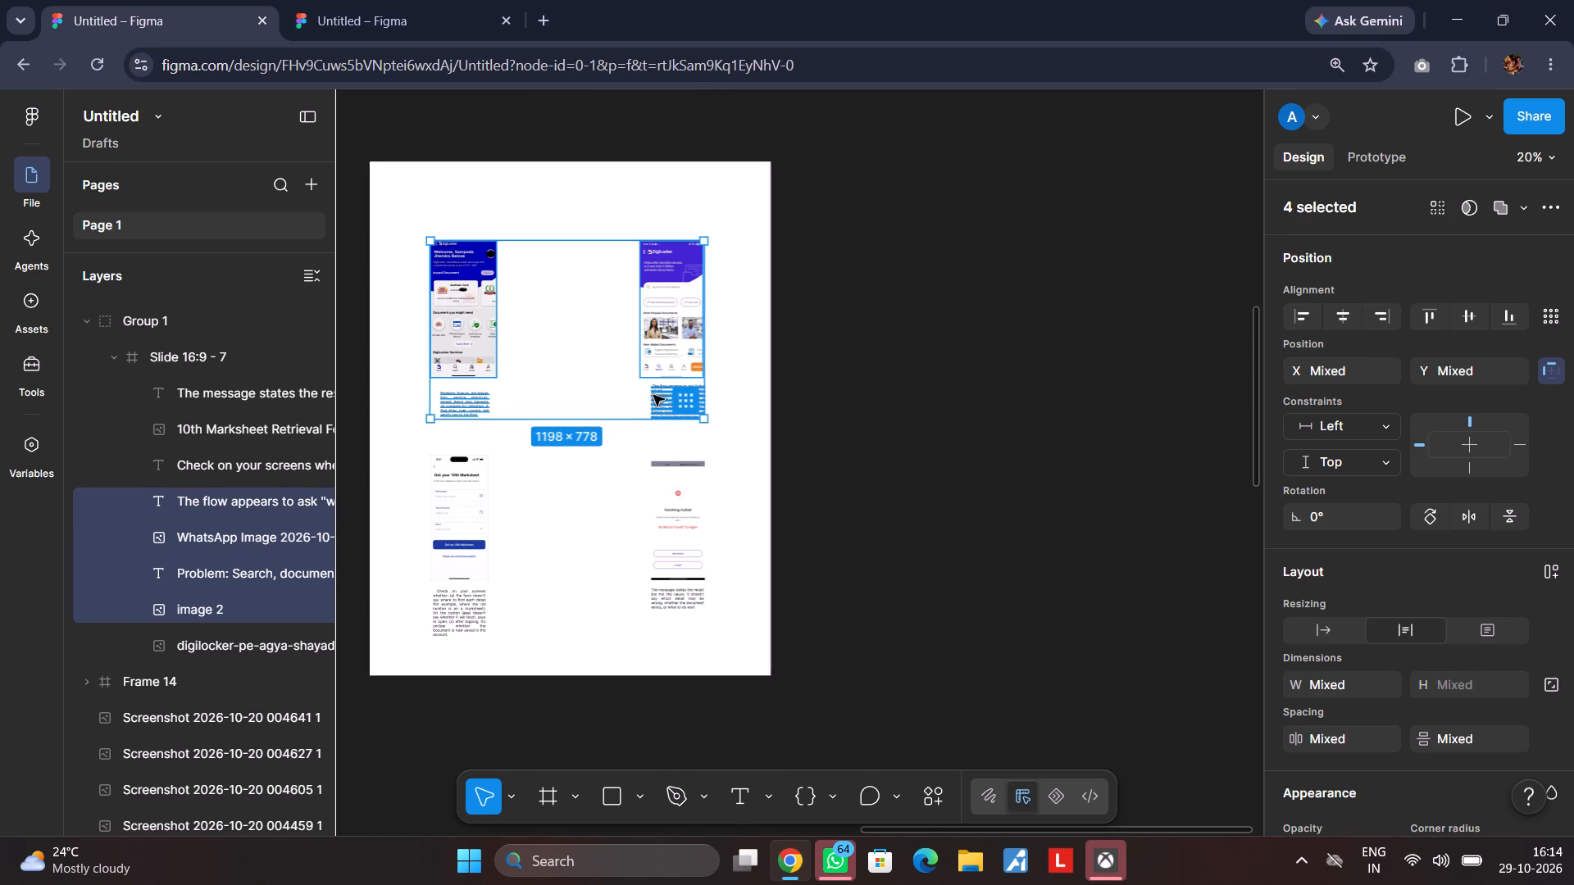
pyautogui.keyDown('shift'); pyautogui.click(450, 502); pyautogui.keyUp('shift')
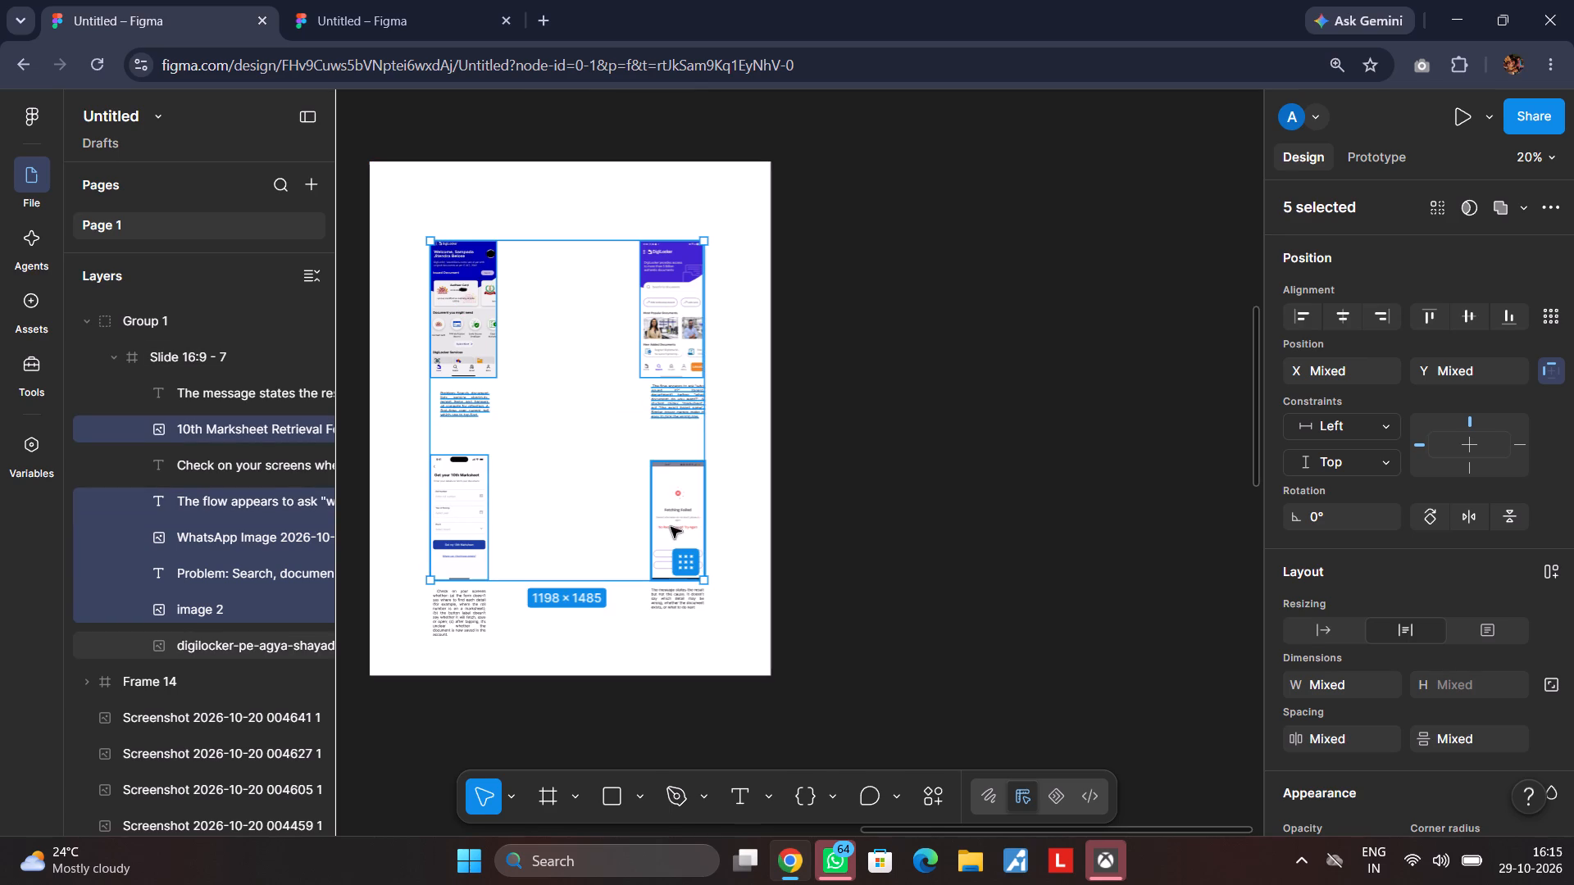
pyautogui.keyDown('shift'); pyautogui.click(677, 524); pyautogui.keyUp('shift')
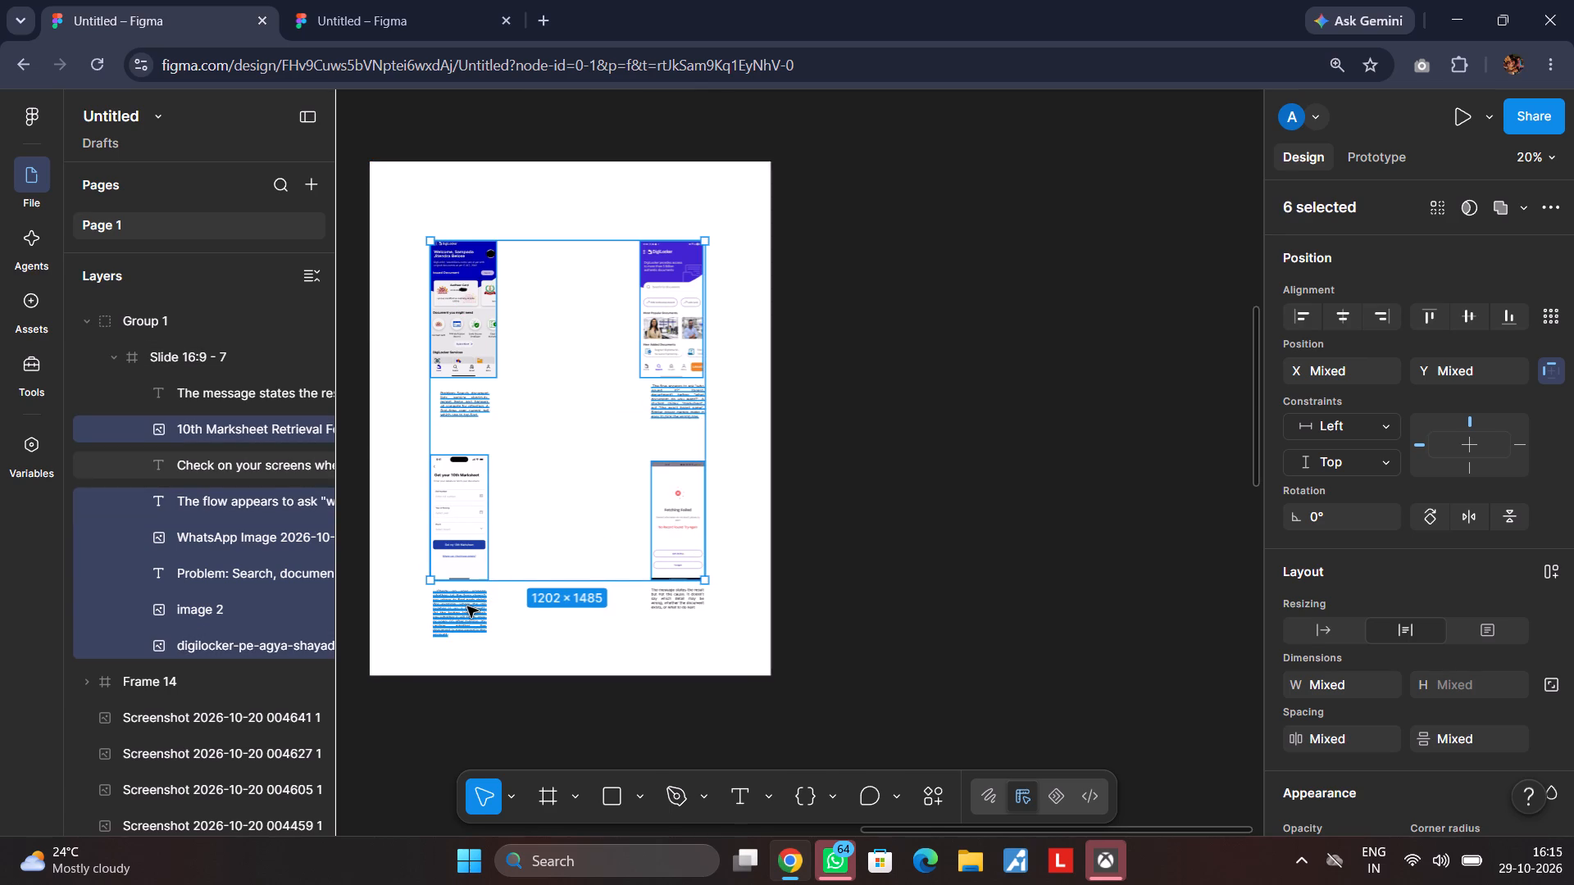
pyautogui.keyDown('shift'); pyautogui.click(467, 606); pyautogui.keyUp('shift')
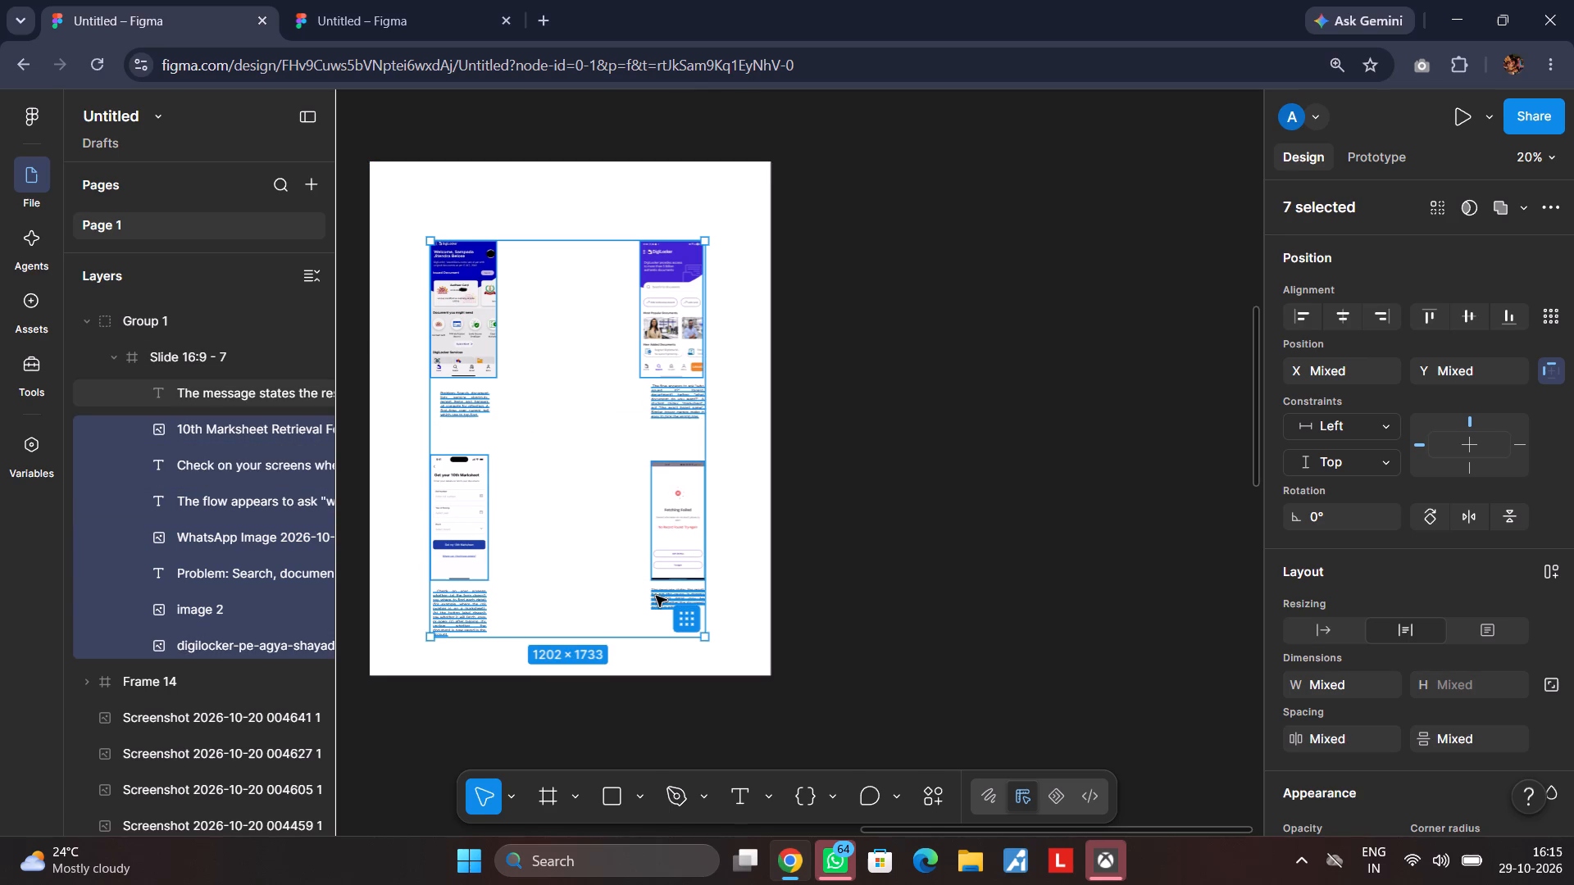
pyautogui.keyDown('shift'); pyautogui.click(656, 596); pyautogui.keyUp('shift')
pyautogui.moveTo(585, 334); pyautogui.dragTo(1016, 293)
# Delete the emptied white board group.
pyautogui.click(571, 244)
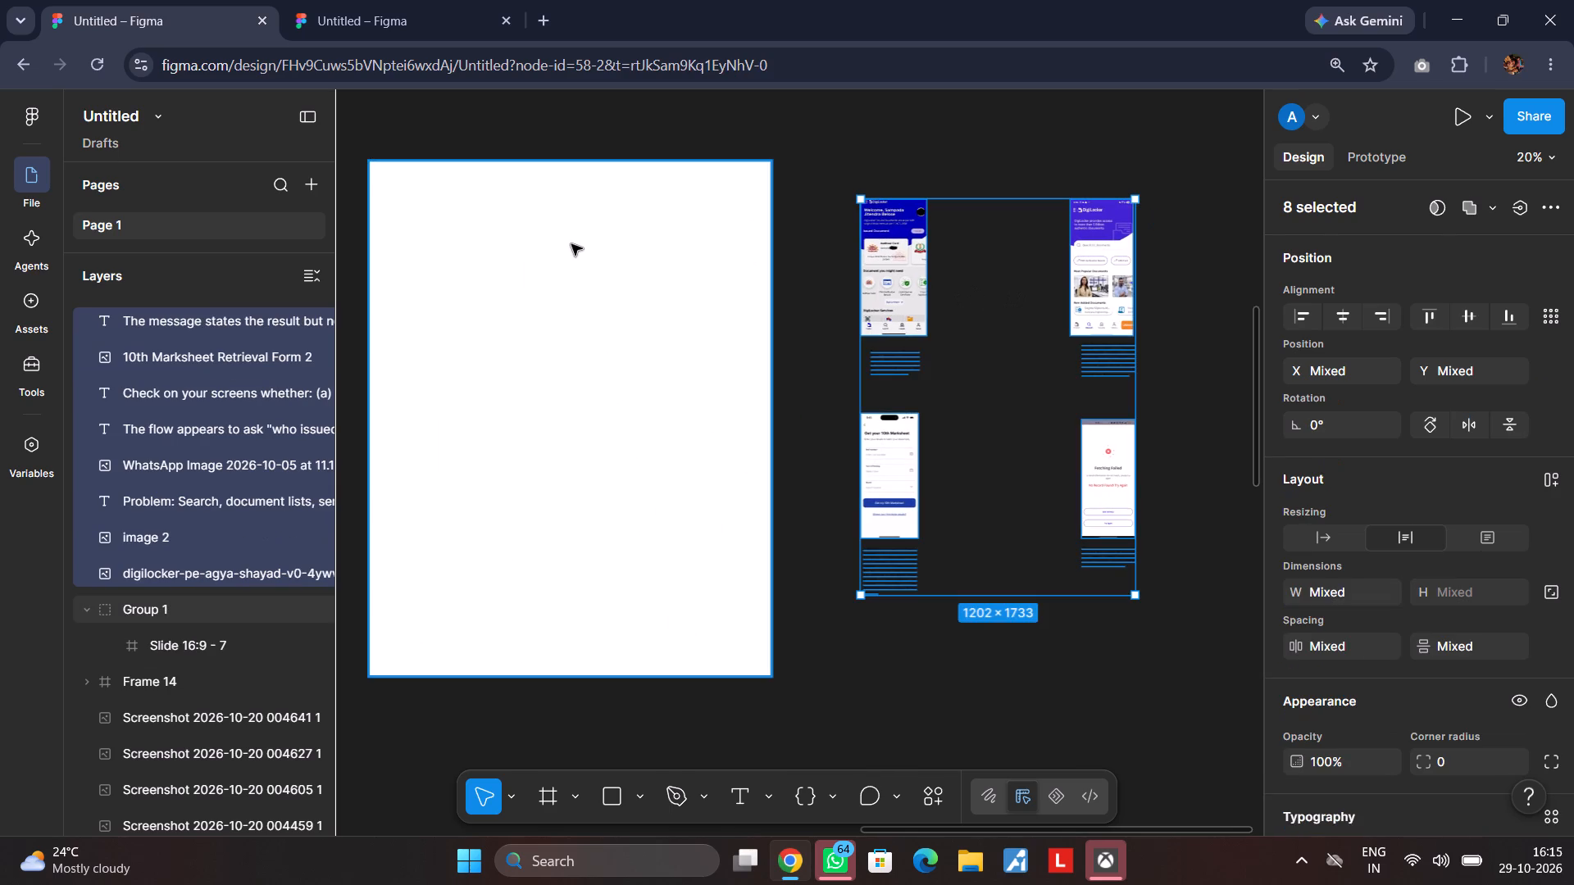
pyautogui.press('Delete')
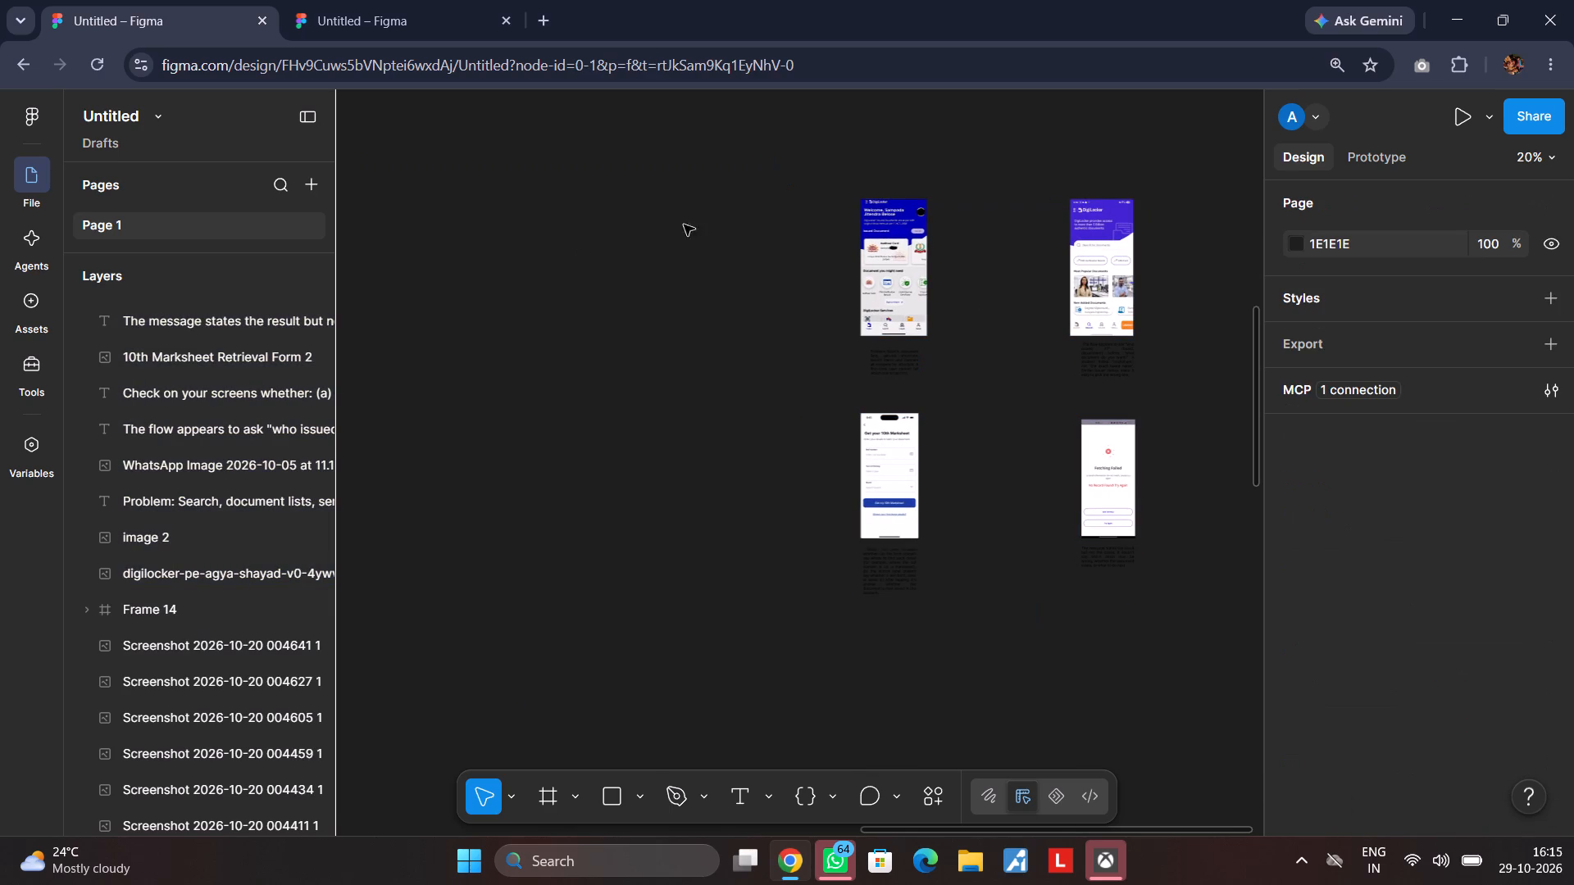
# Move all four phone screens and their notes to just below the board with the user photos.
pyautogui.moveTo(825, 167); pyautogui.dragTo(1202, 671)
pyautogui.moveTo(994, 365); pyautogui.dragTo(509, 396)
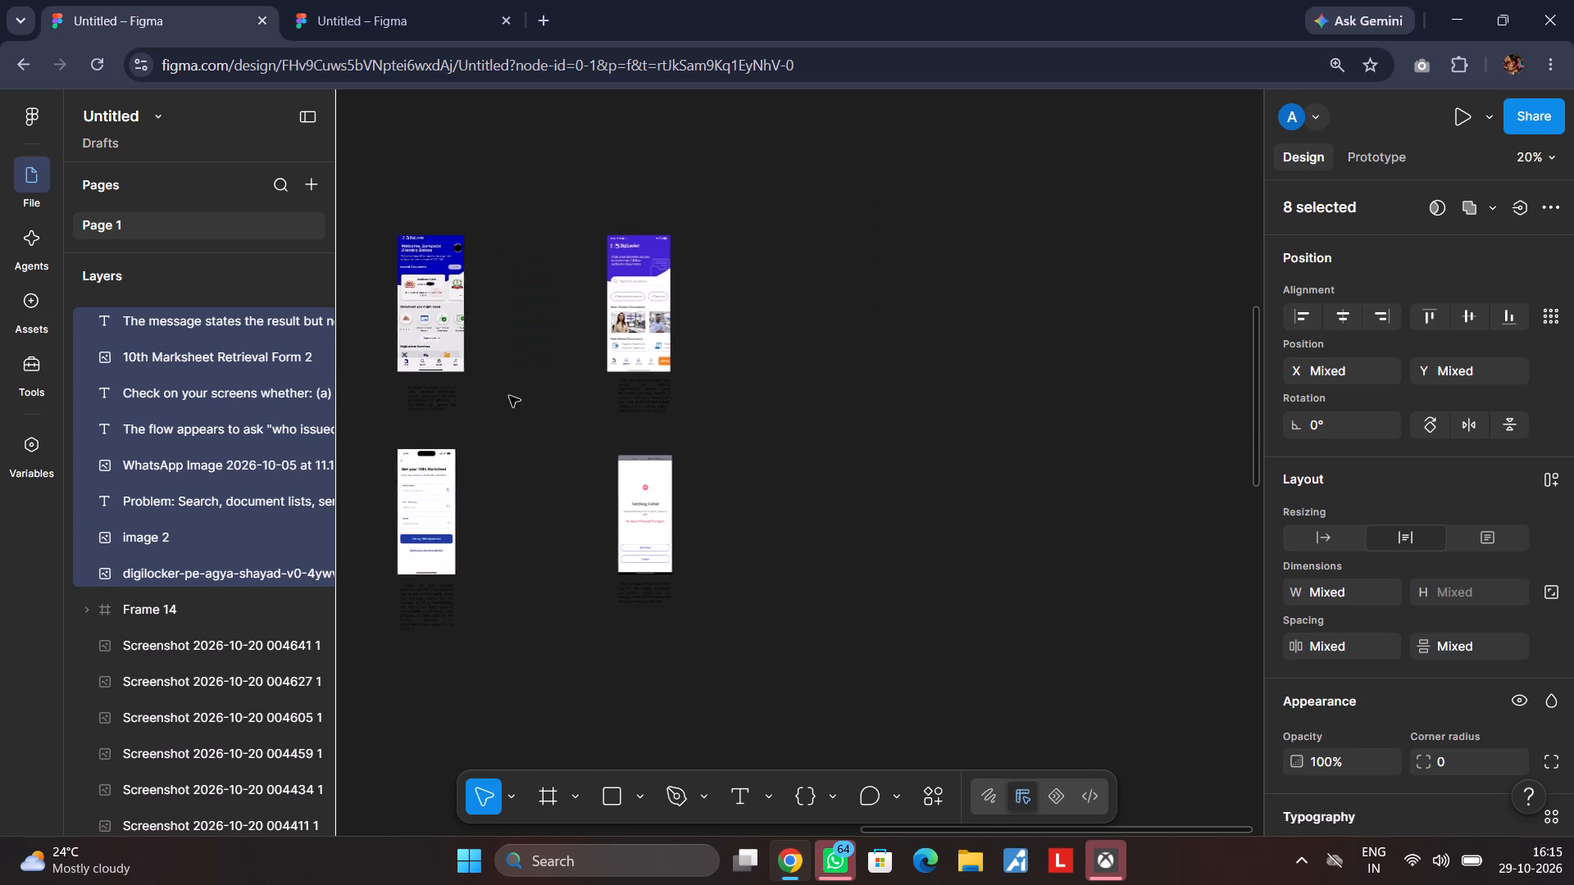
pyautogui.moveTo(509, 396); pyautogui.dragTo(631, 423)
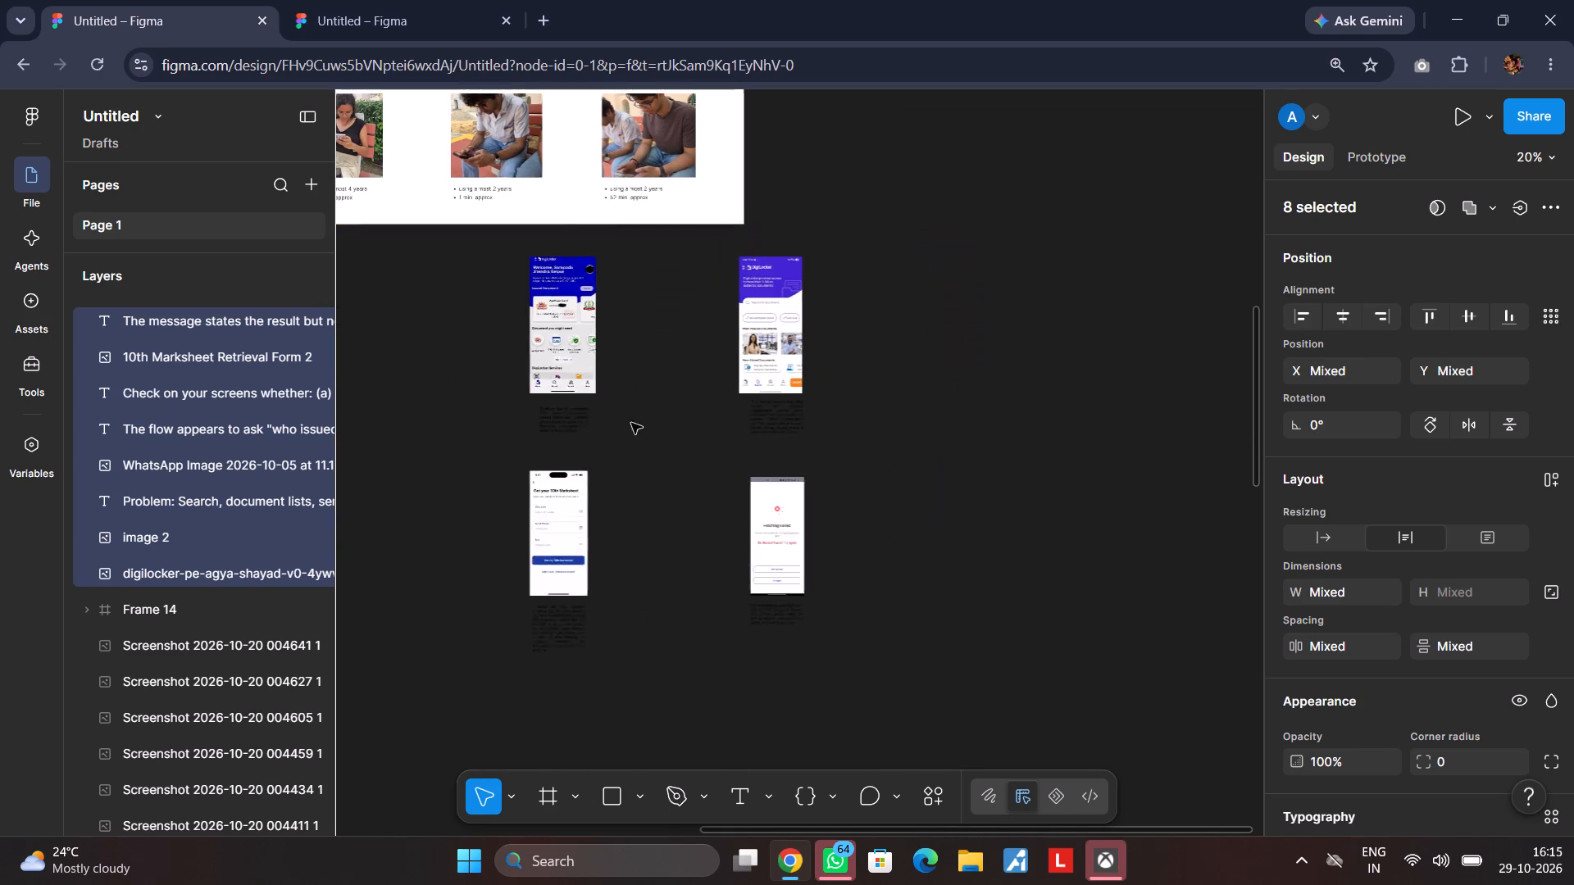
pyautogui.moveTo(631, 423); pyautogui.dragTo(592, 470)
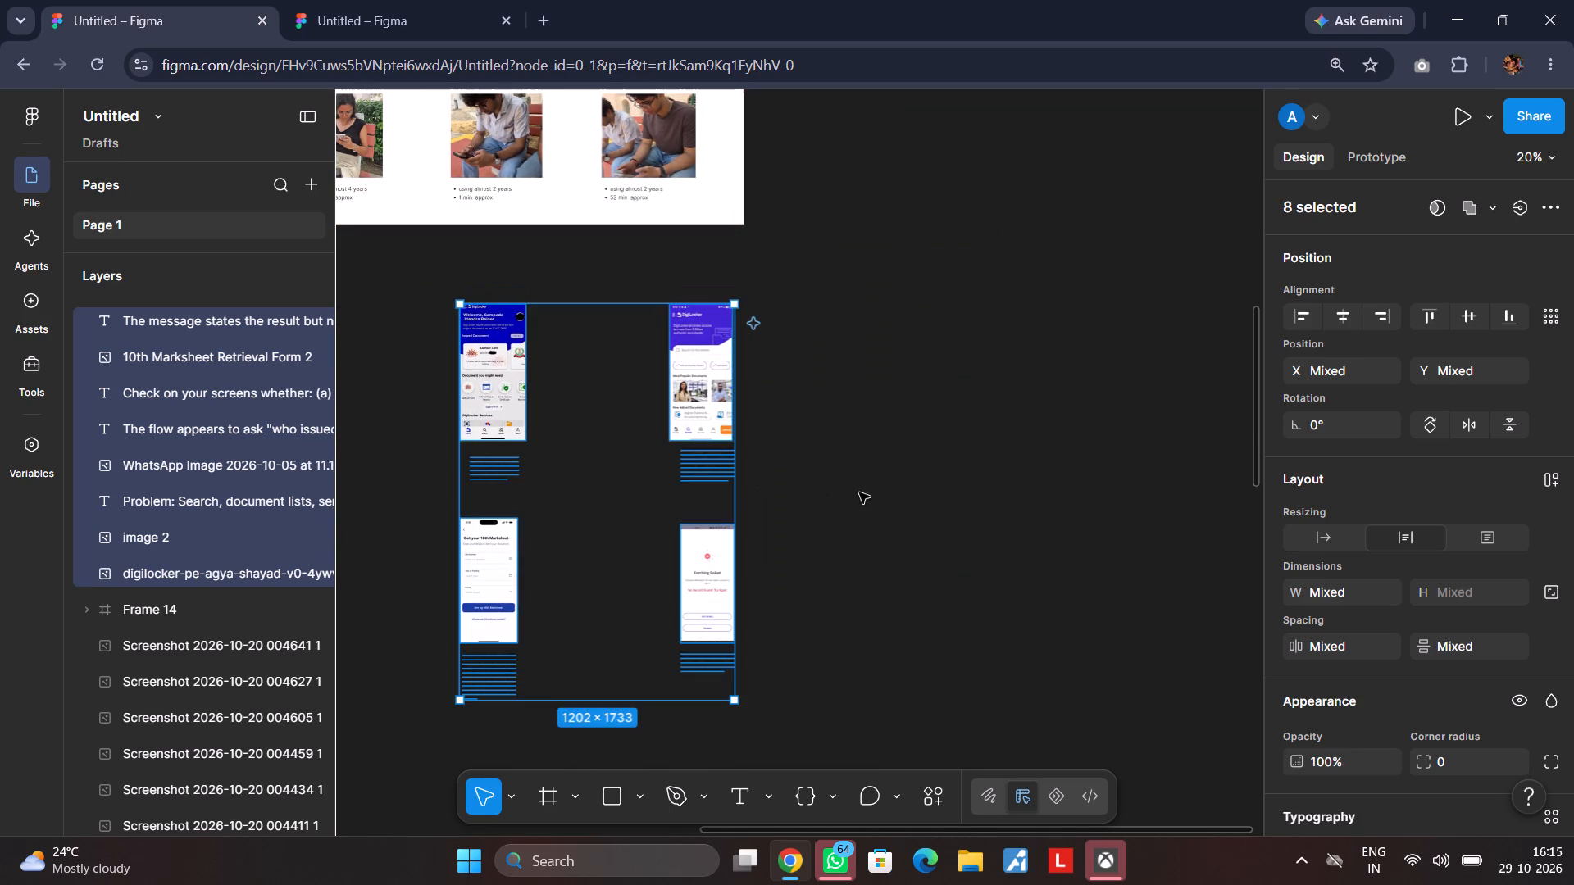
pyautogui.click(859, 492)
# Move the second column of two phone screens and their notes closer to the first column, keeping the rows aligned.
pyautogui.moveTo(633, 277); pyautogui.dragTo(808, 715)
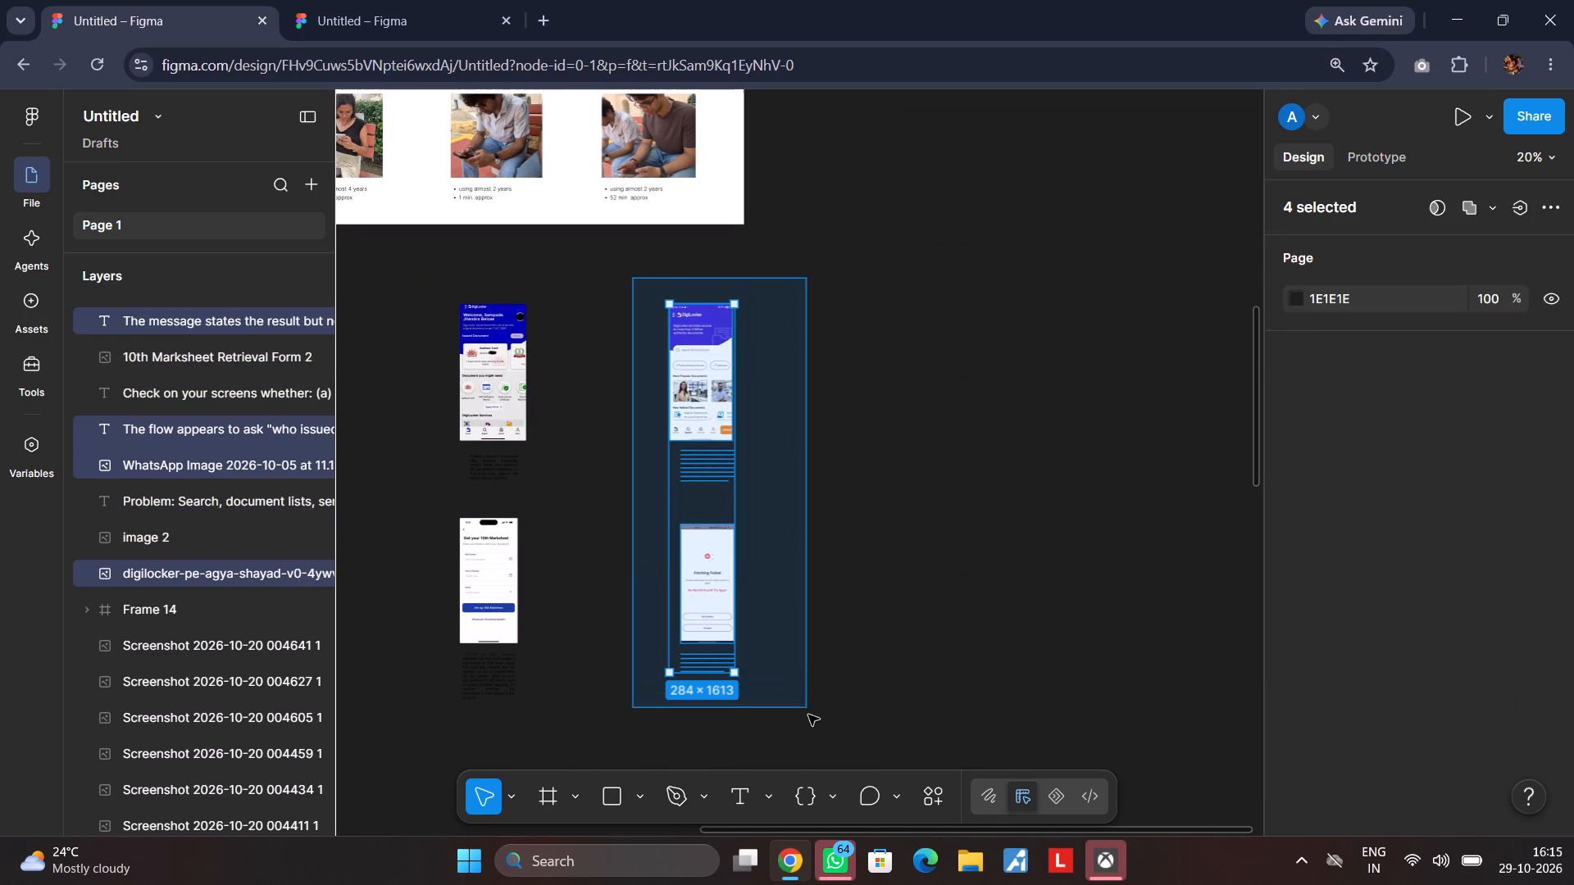
pyautogui.moveTo(808, 715); pyautogui.dragTo(807, 713)
pyautogui.moveTo(712, 500); pyautogui.dragTo(617, 495)
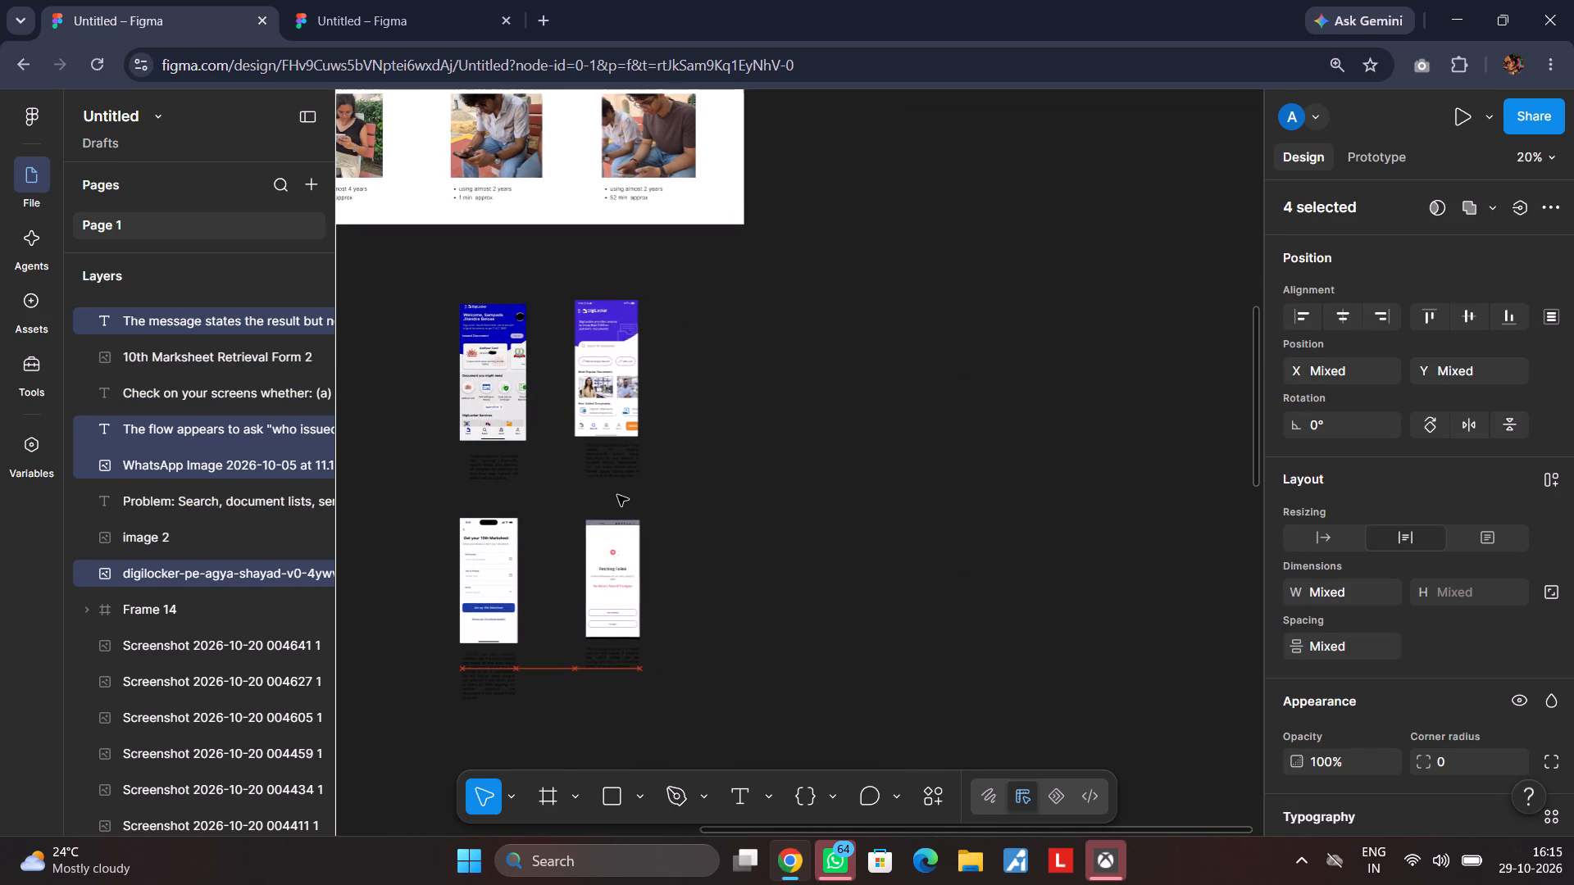
pyautogui.moveTo(617, 495); pyautogui.dragTo(612, 504)
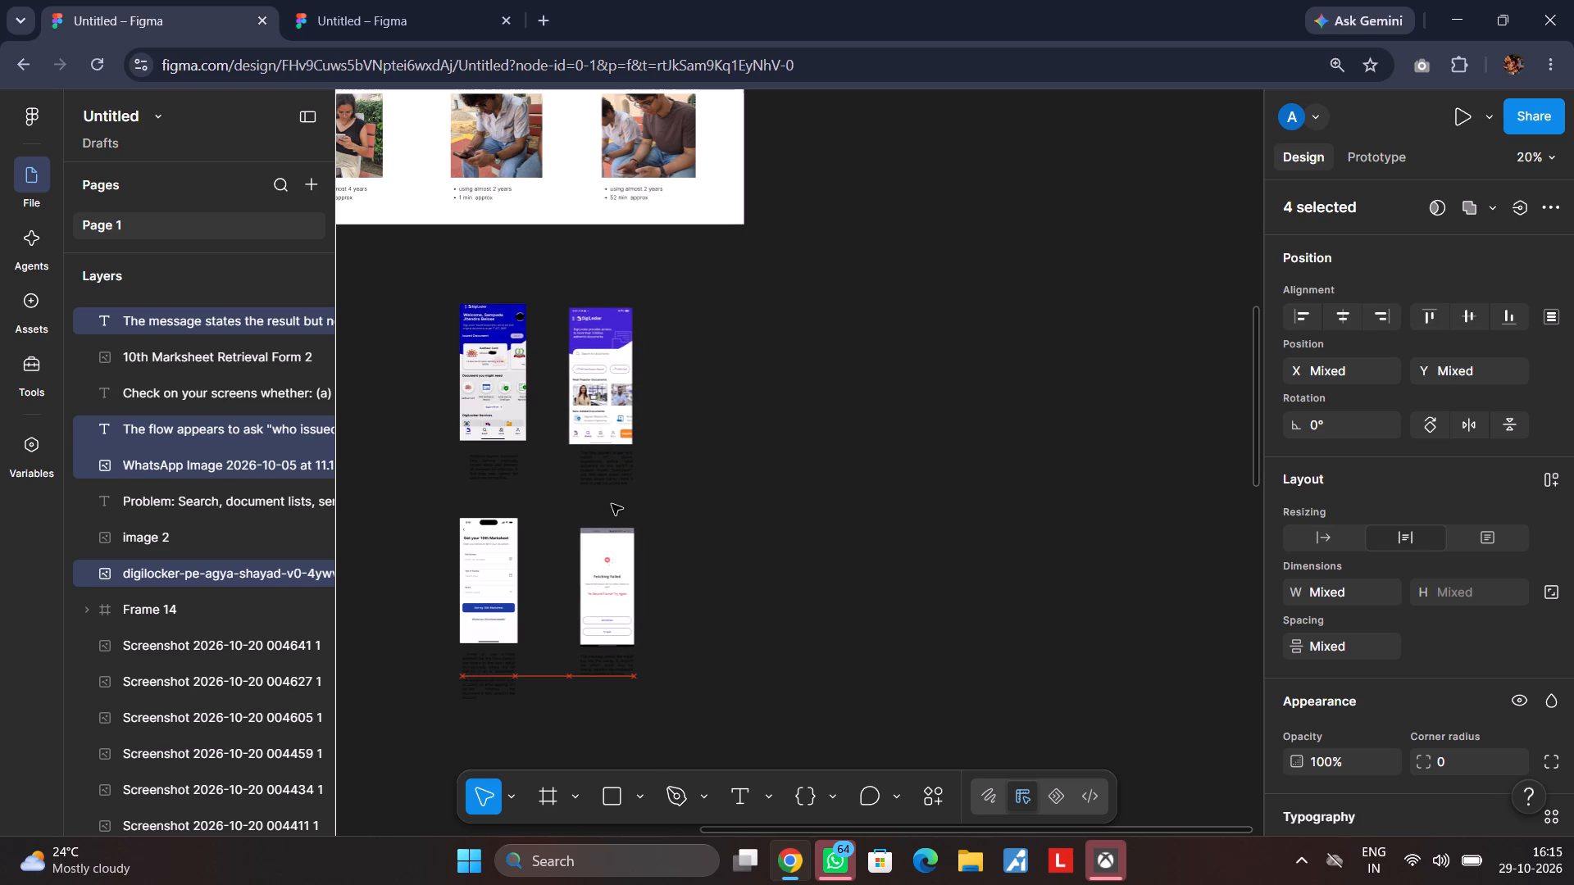
pyautogui.moveTo(612, 504); pyautogui.dragTo(612, 500)
pyautogui.click(800, 470)
# Draw a rectangle about 1198 × 1930 covering the four phone screens and their notes.
pyautogui.hscroll(1, 800, 470)
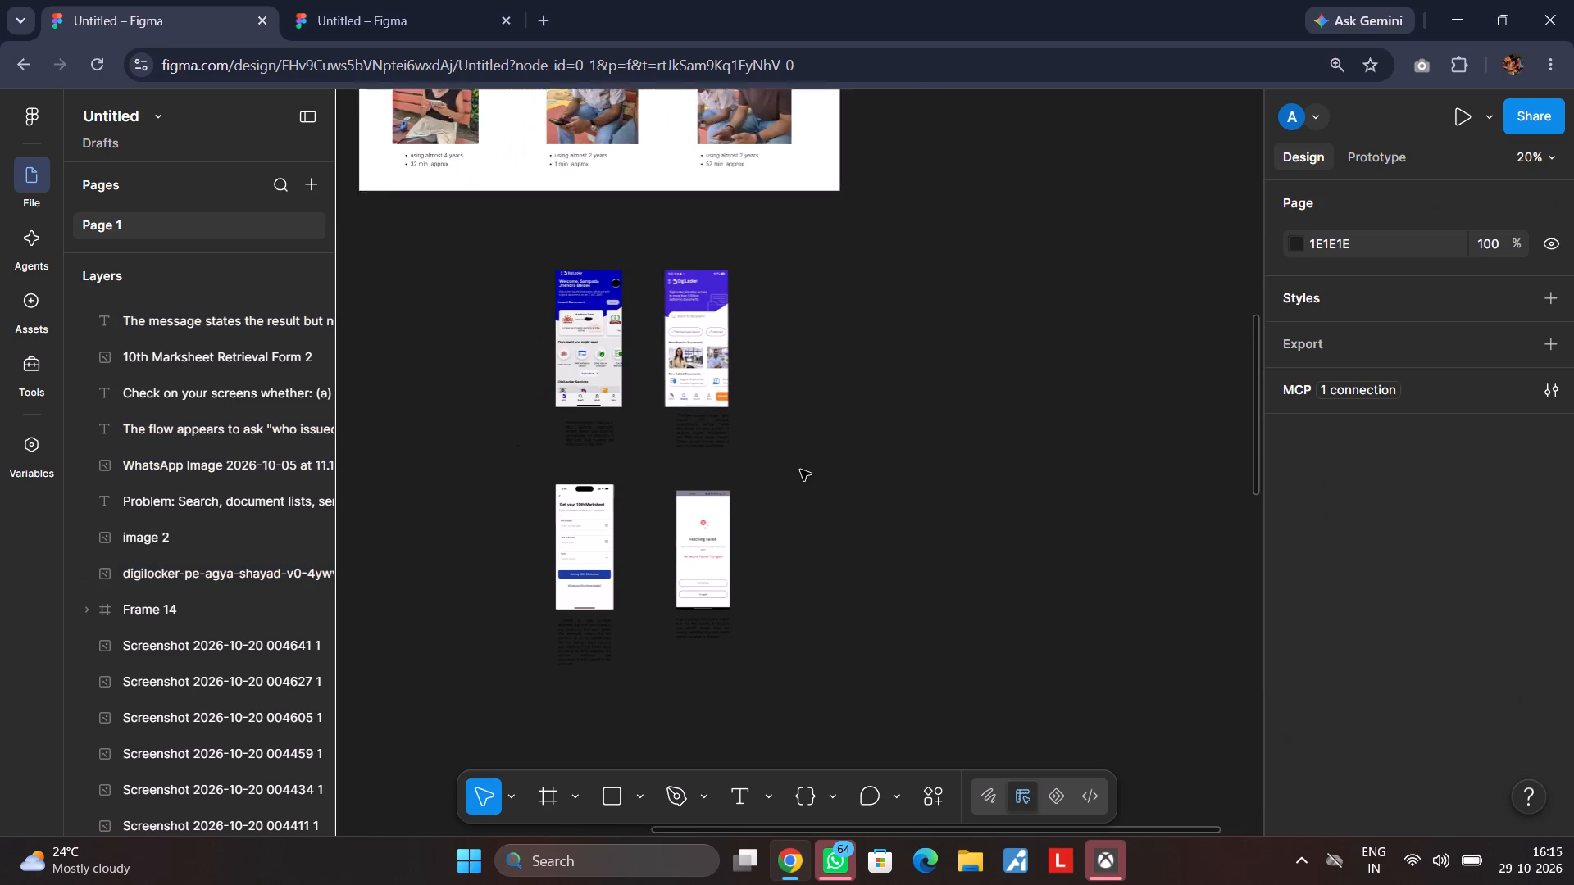
pyautogui.hscroll(1, 800, 470)
pyautogui.press('r')
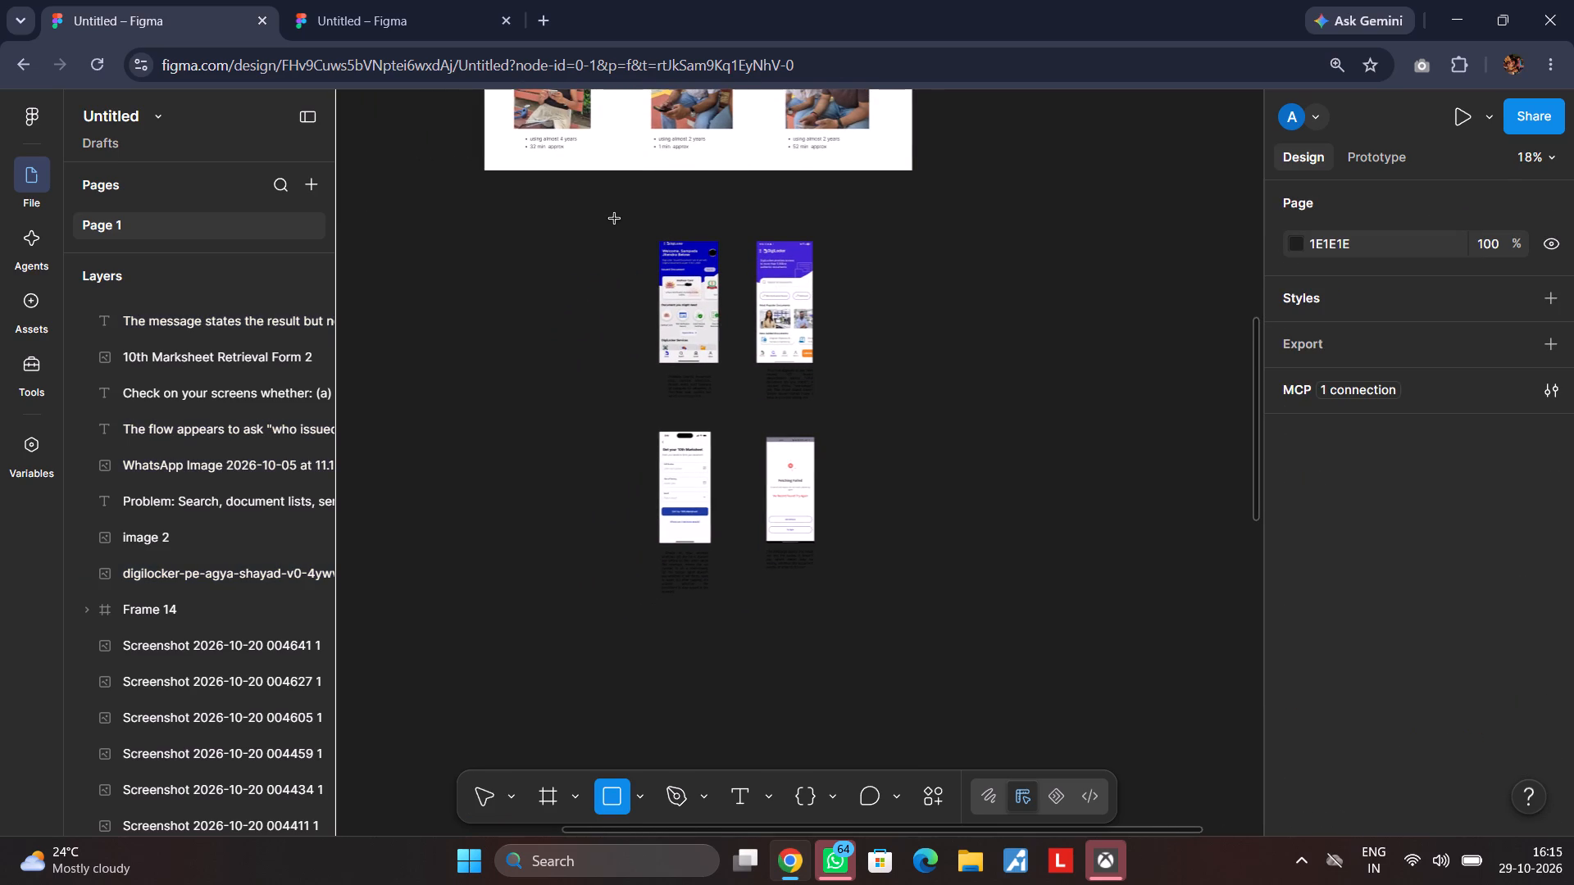
pyautogui.moveTo(615, 222); pyautogui.dragTo(852, 618)
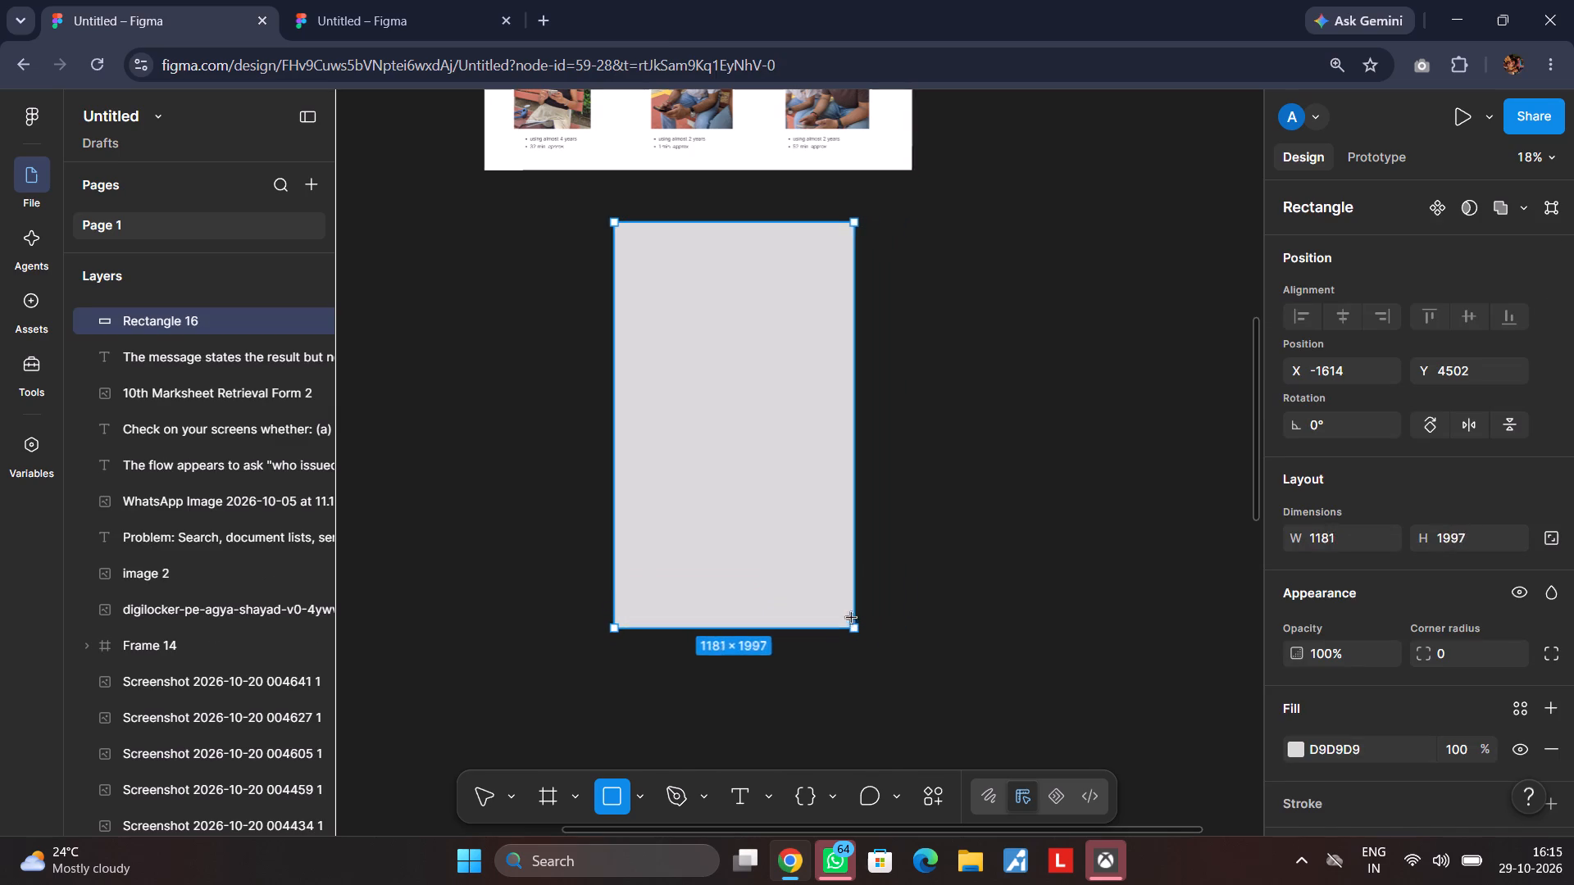
pyautogui.moveTo(852, 618); pyautogui.dragTo(858, 615)
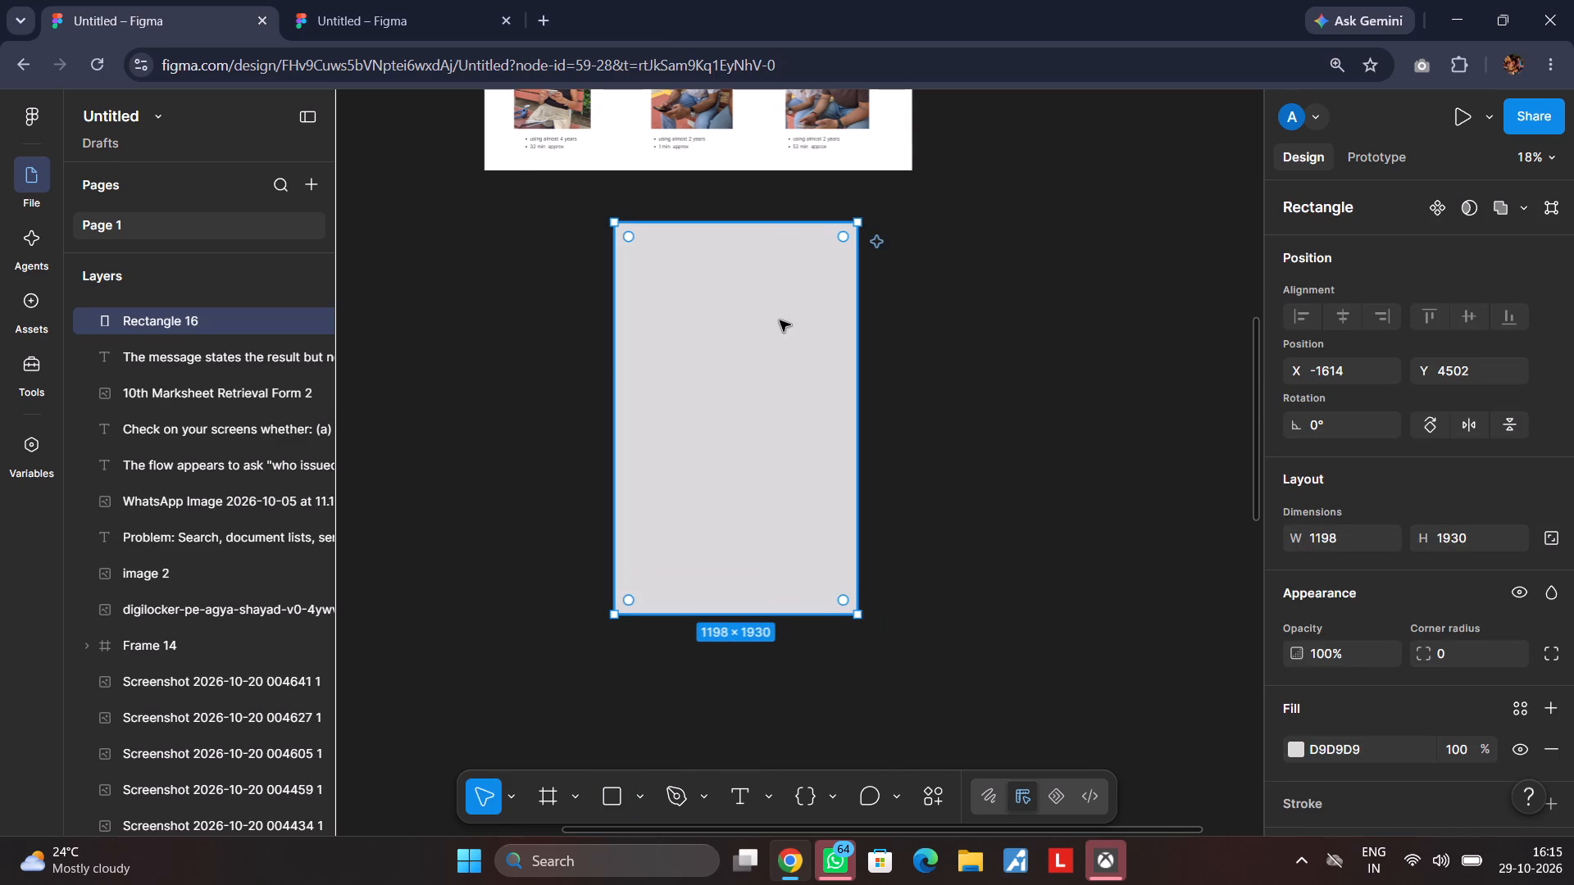
# Send the new rectangle to the back, behind the phone screens and notes.
pyautogui.click(808, 320)
pyautogui.rightClick(808, 320)
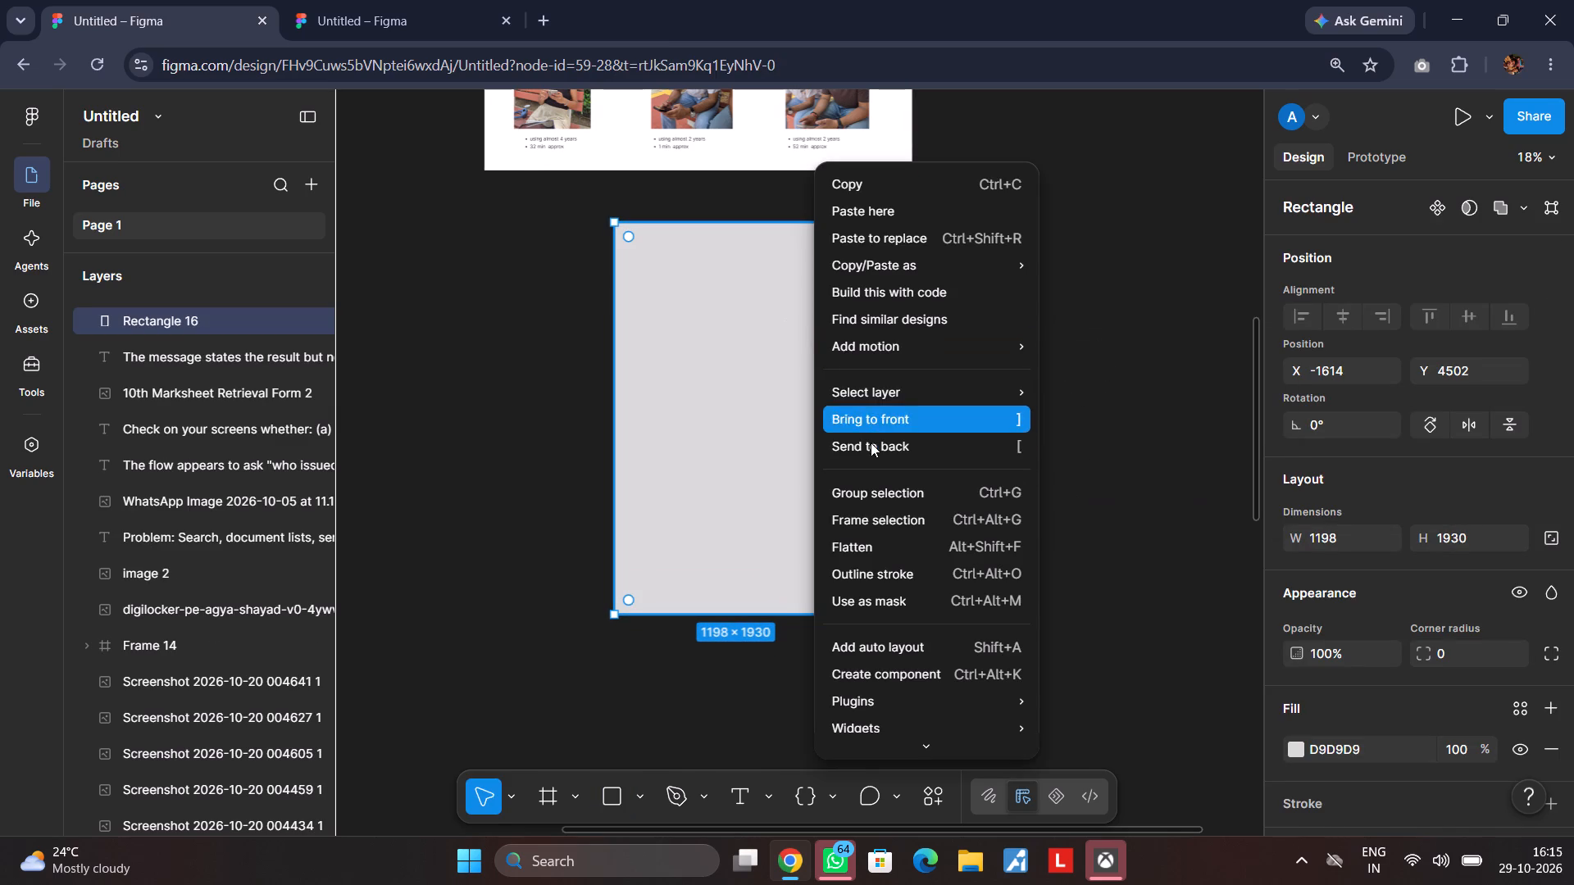
pyautogui.click(872, 442)
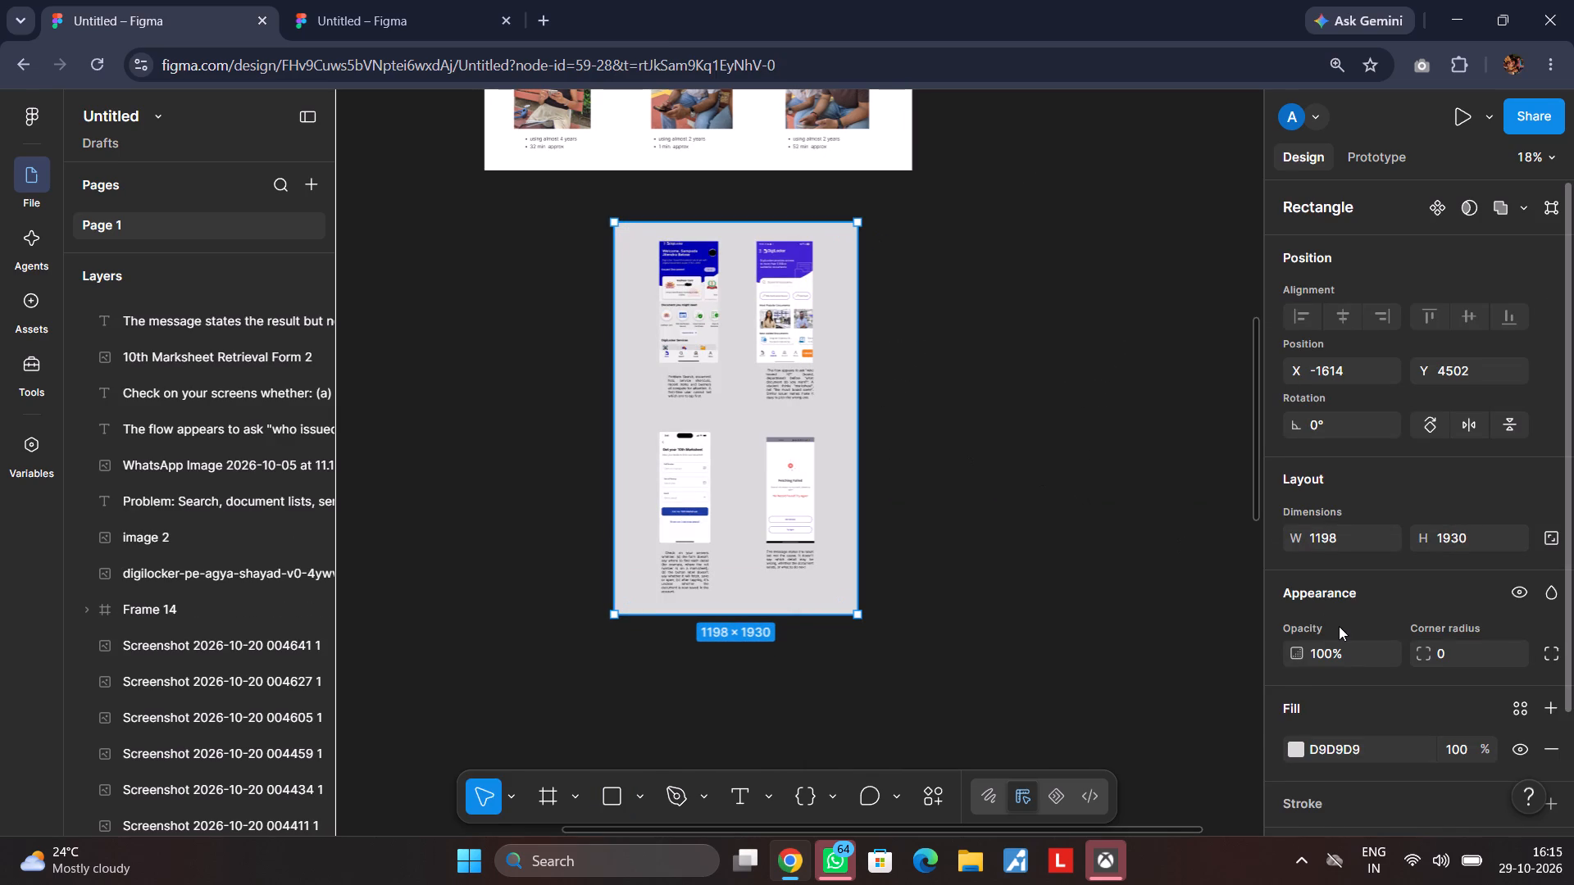
# Change the background rectangle's fill to white, FFFFFF.
pyautogui.scroll(-6, 1339, 626)
pyautogui.click(1299, 609)
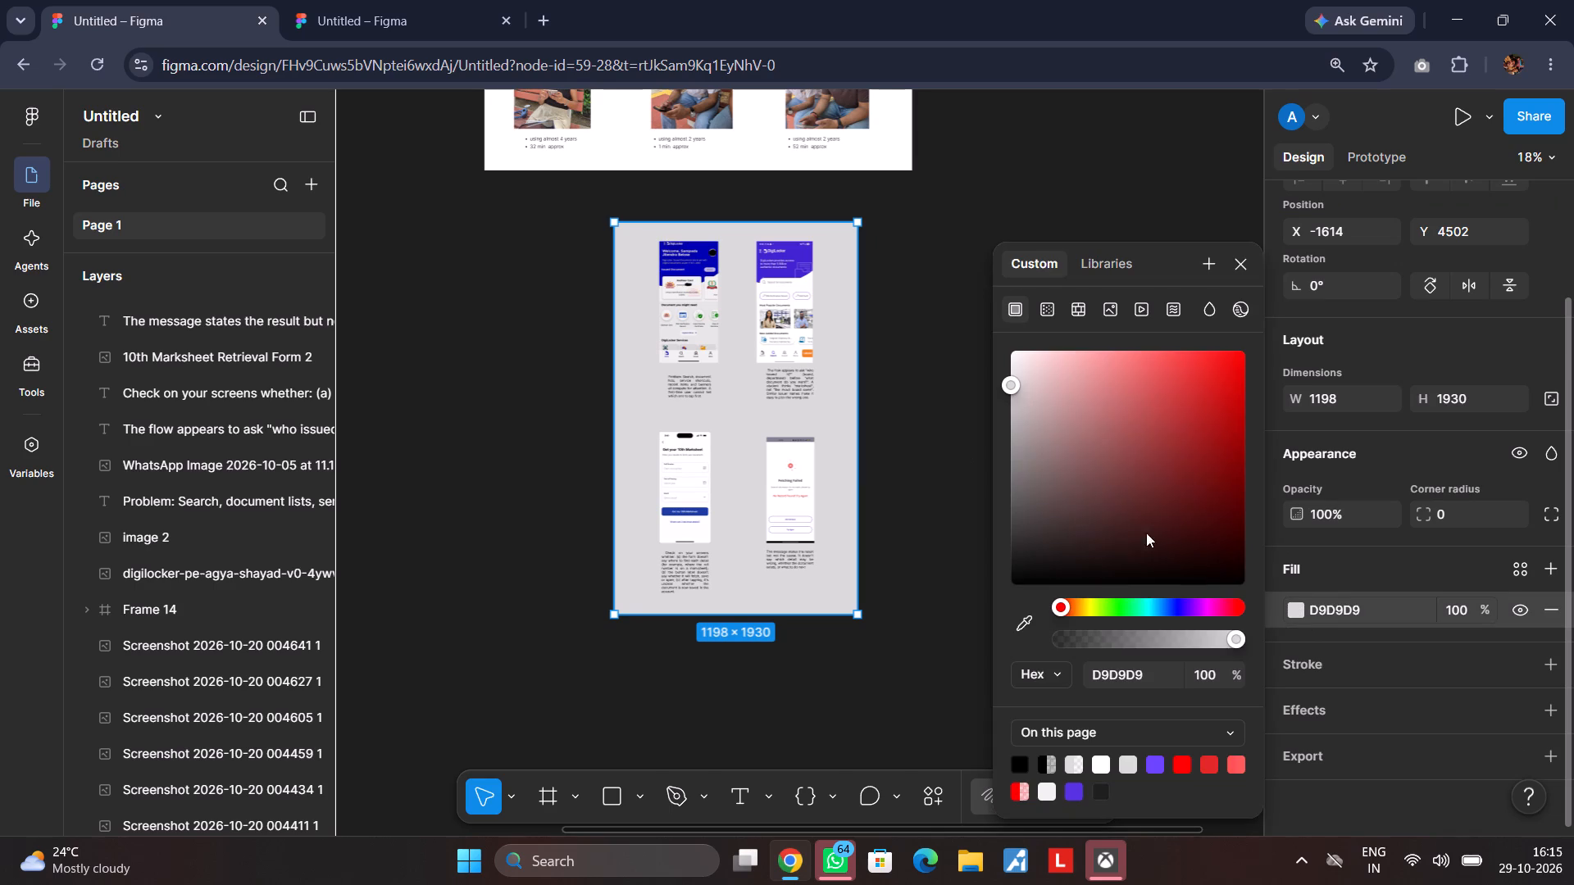
pyautogui.moveTo(1039, 501); pyautogui.dragTo(958, 264)
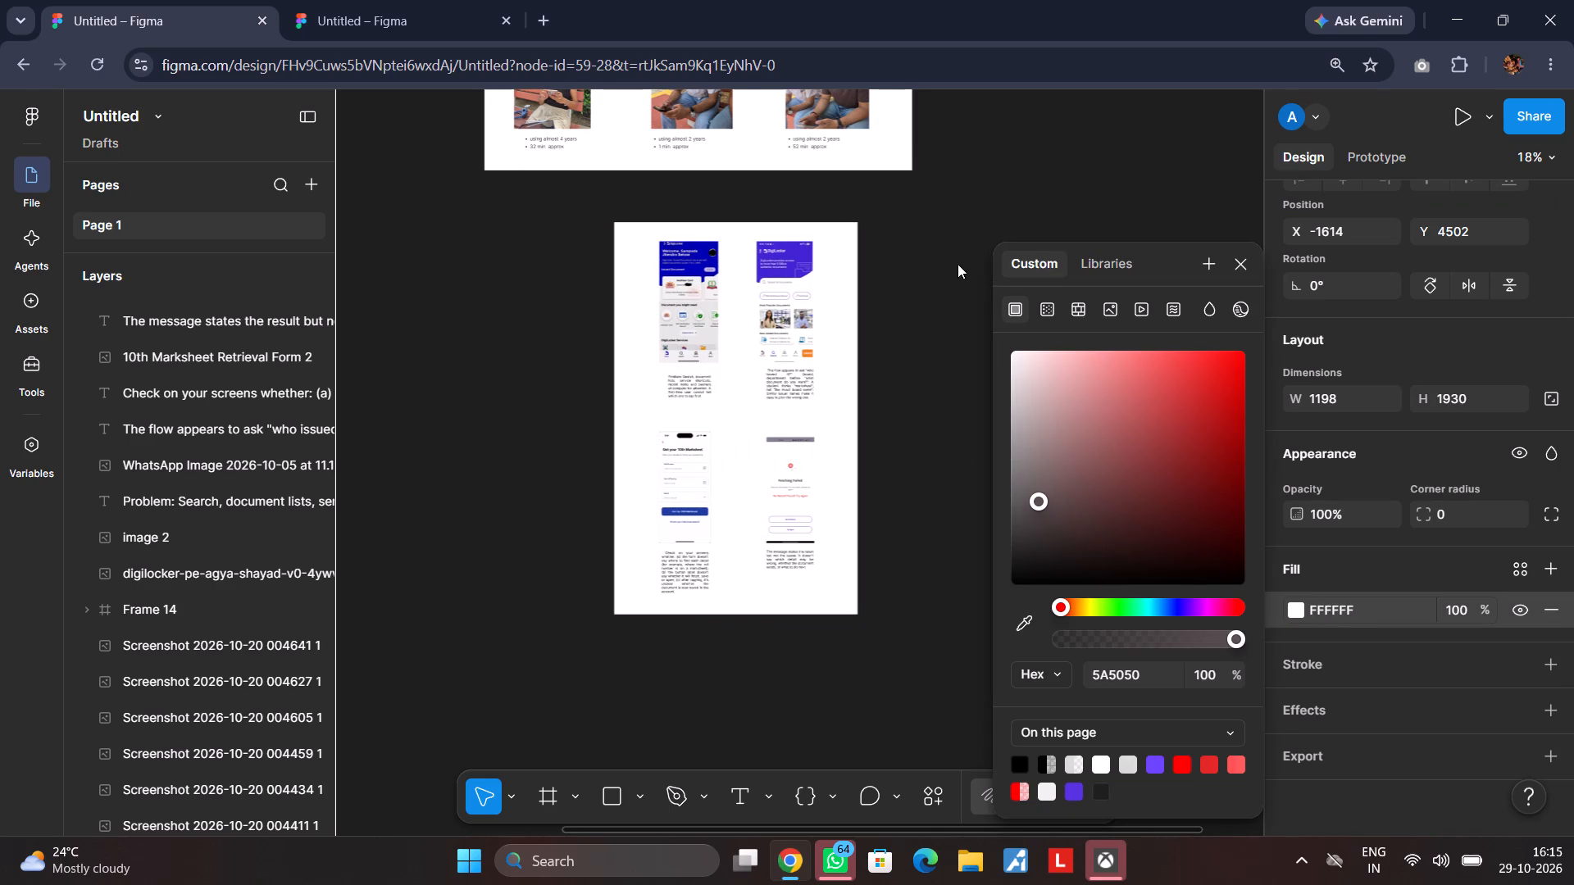
# Close the background rectangle's fill settings and deselect the rectangle.
pyautogui.moveTo(958, 264); pyautogui.dragTo(958, 263)
pyautogui.click(1249, 264)
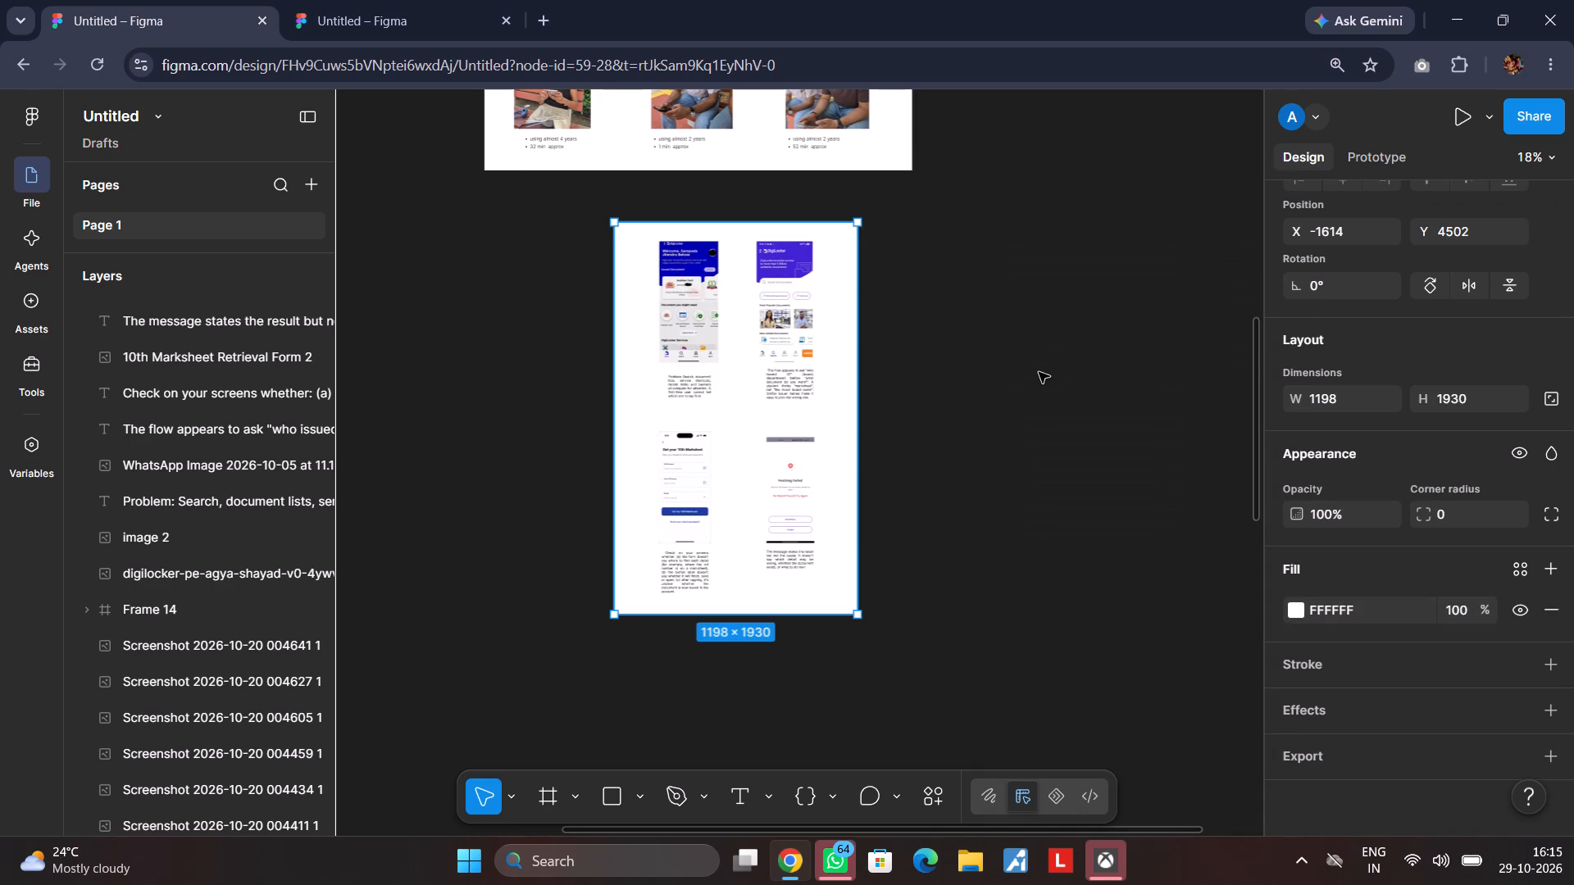
pyautogui.click(1039, 372)
# Change the fill of the background rectangle behind the four phone screens to pale pink, FFEEEE.
pyautogui.scroll(-1, 1039, 372)
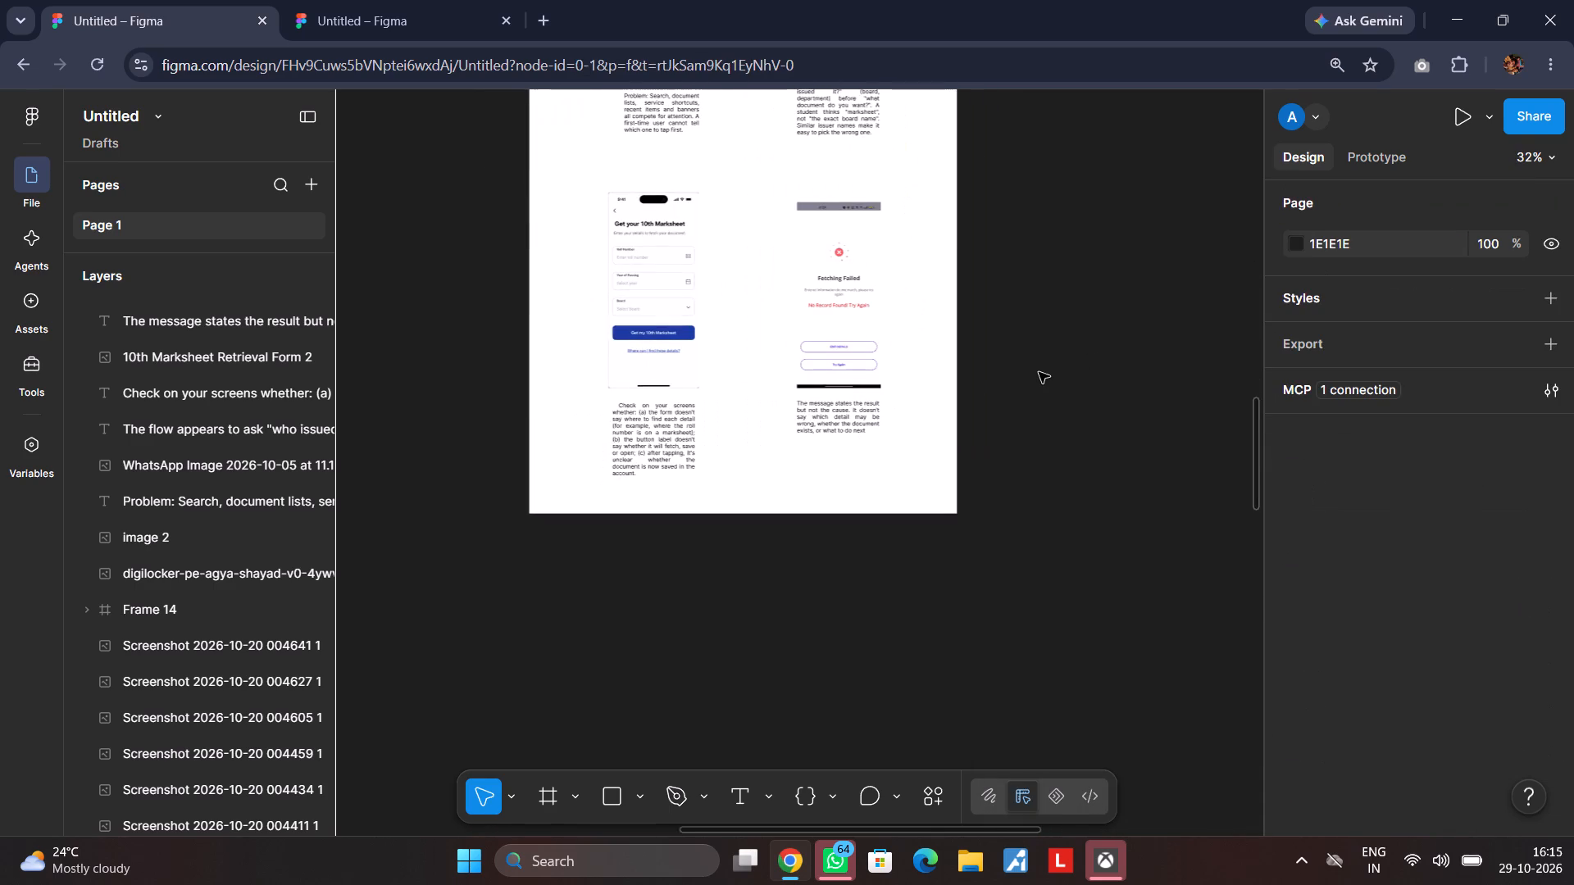
pyautogui.hscroll(1, 1039, 372)
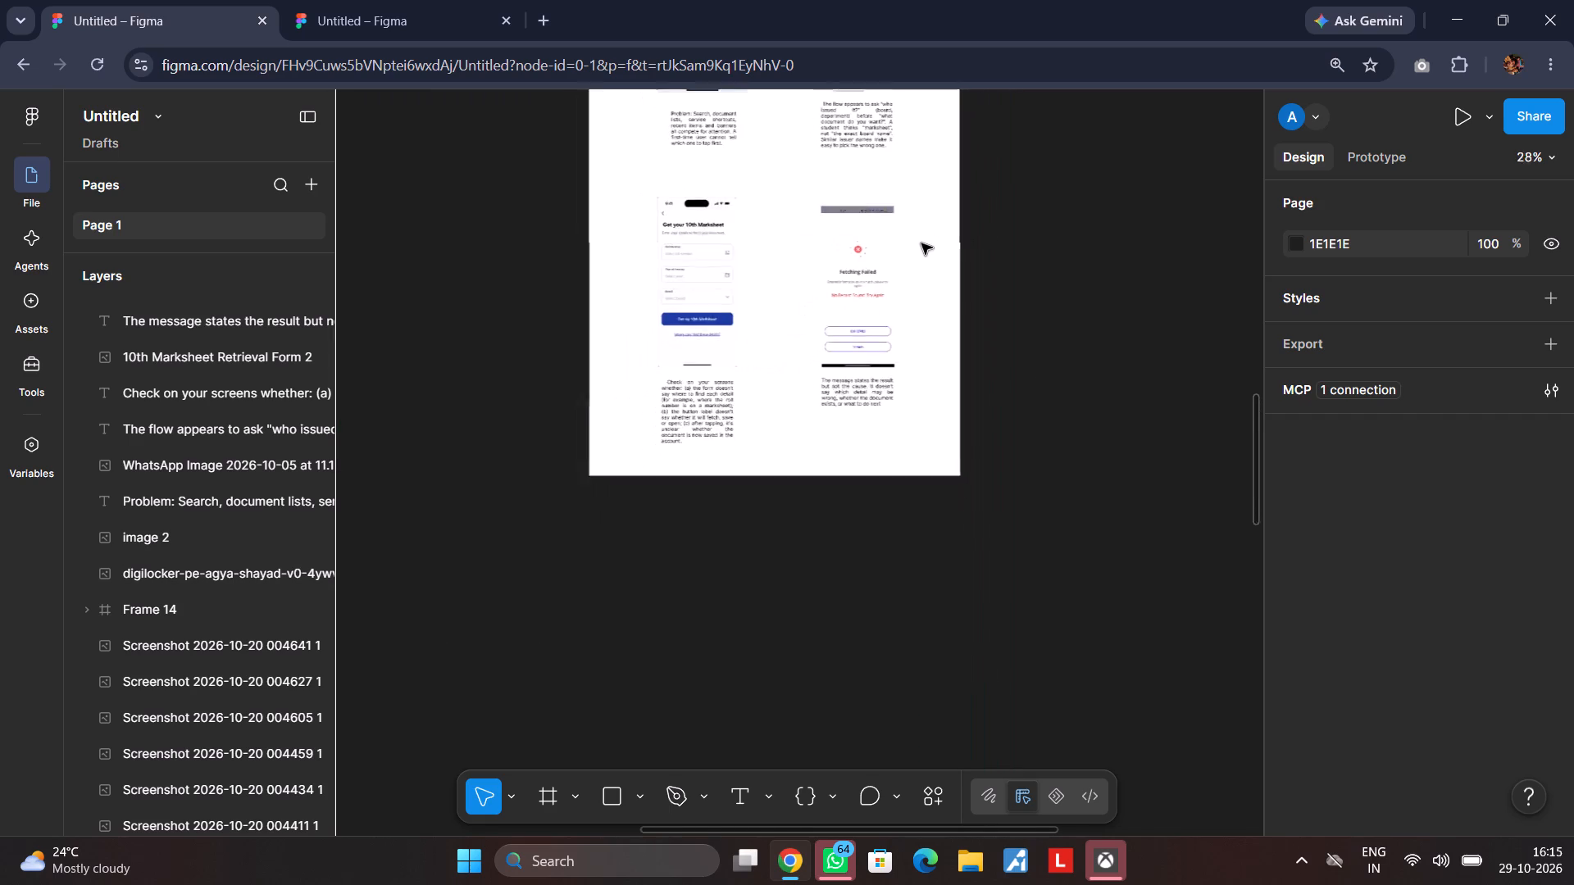
pyautogui.scroll(2, 921, 243)
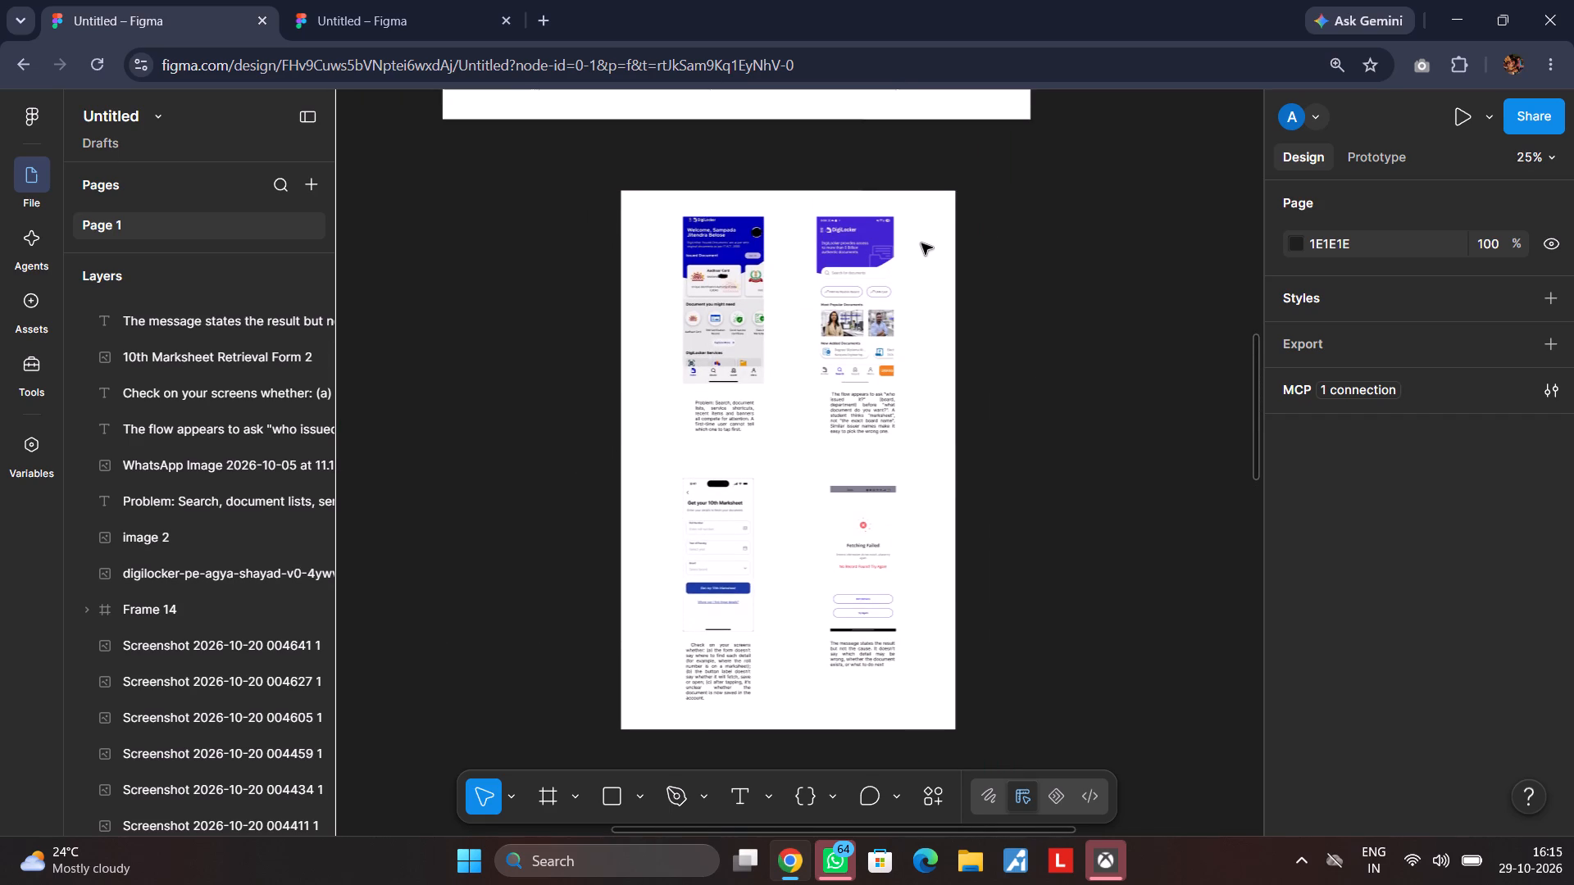
pyautogui.scroll(1, 921, 243)
pyautogui.click(641, 170)
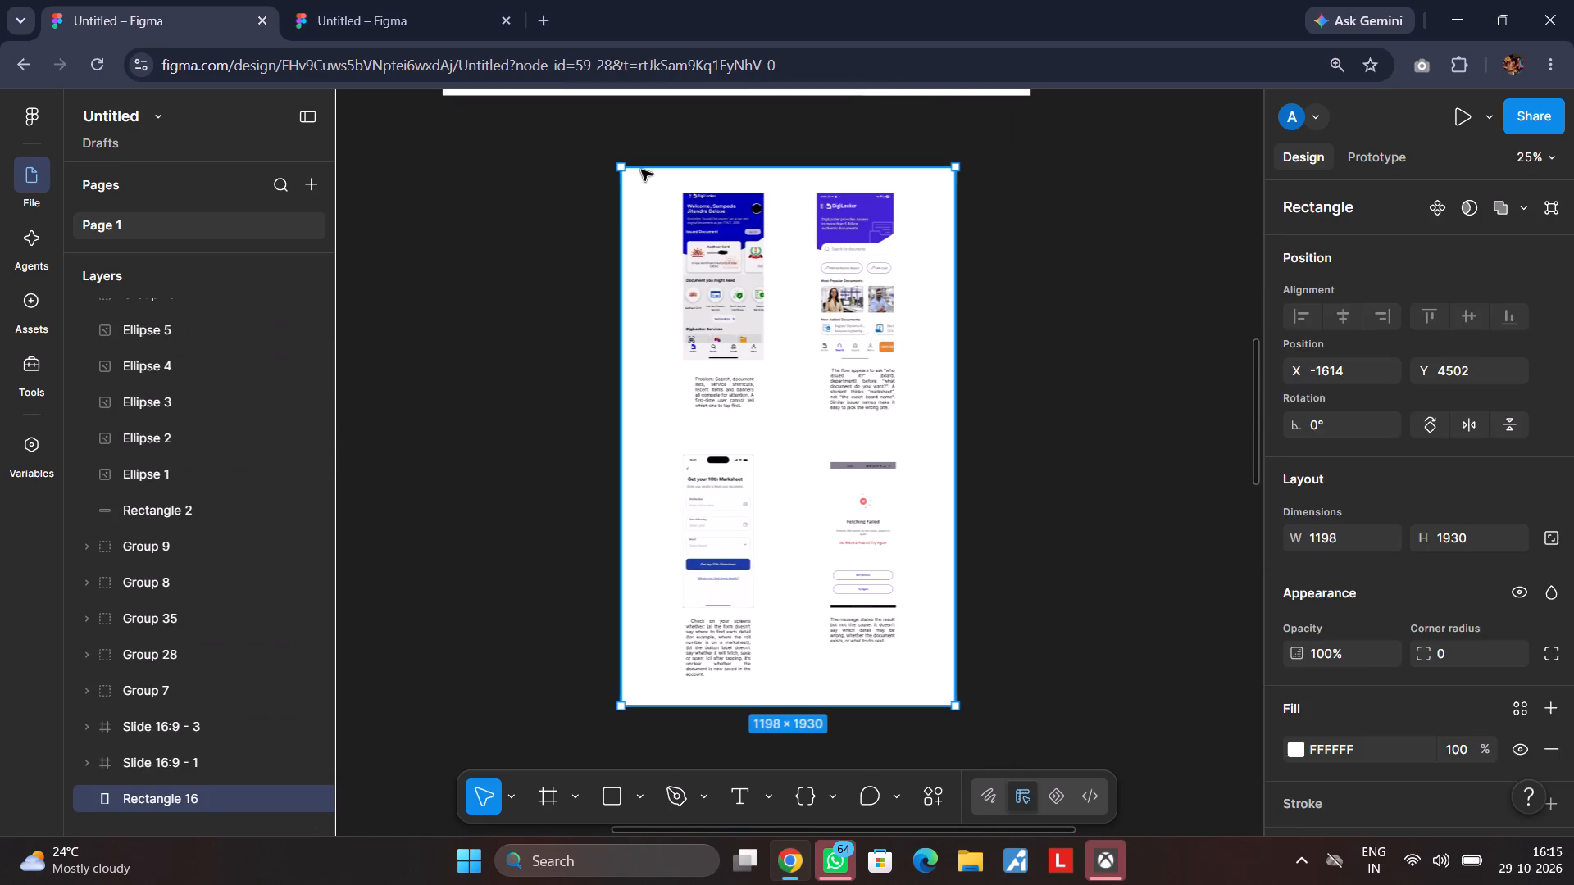
pyautogui.scroll(-9, 1455, 602)
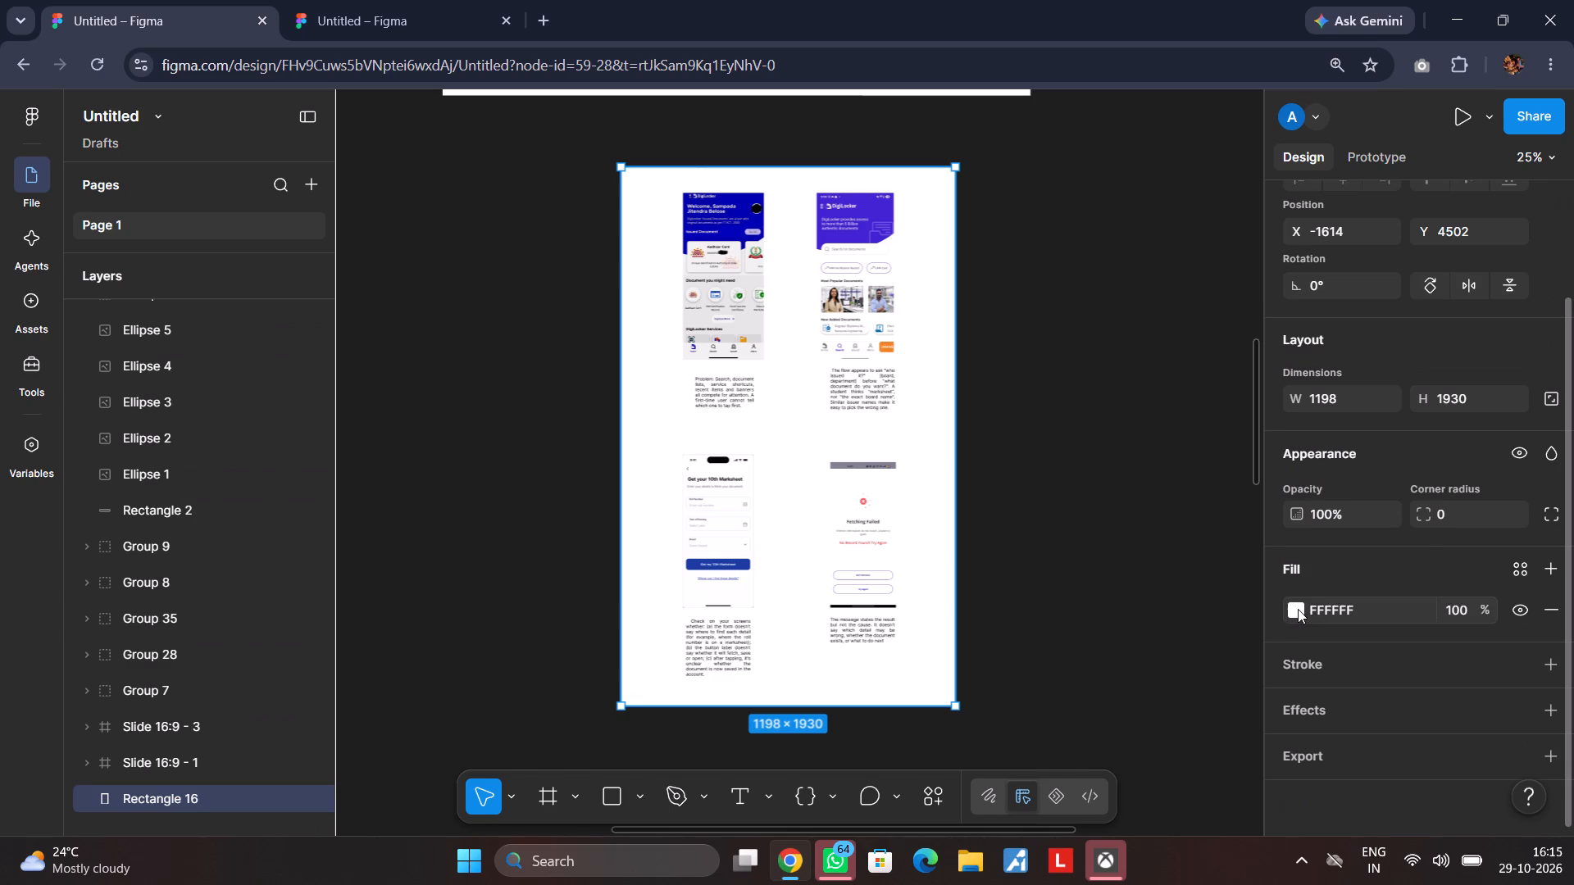
pyautogui.click(1298, 609)
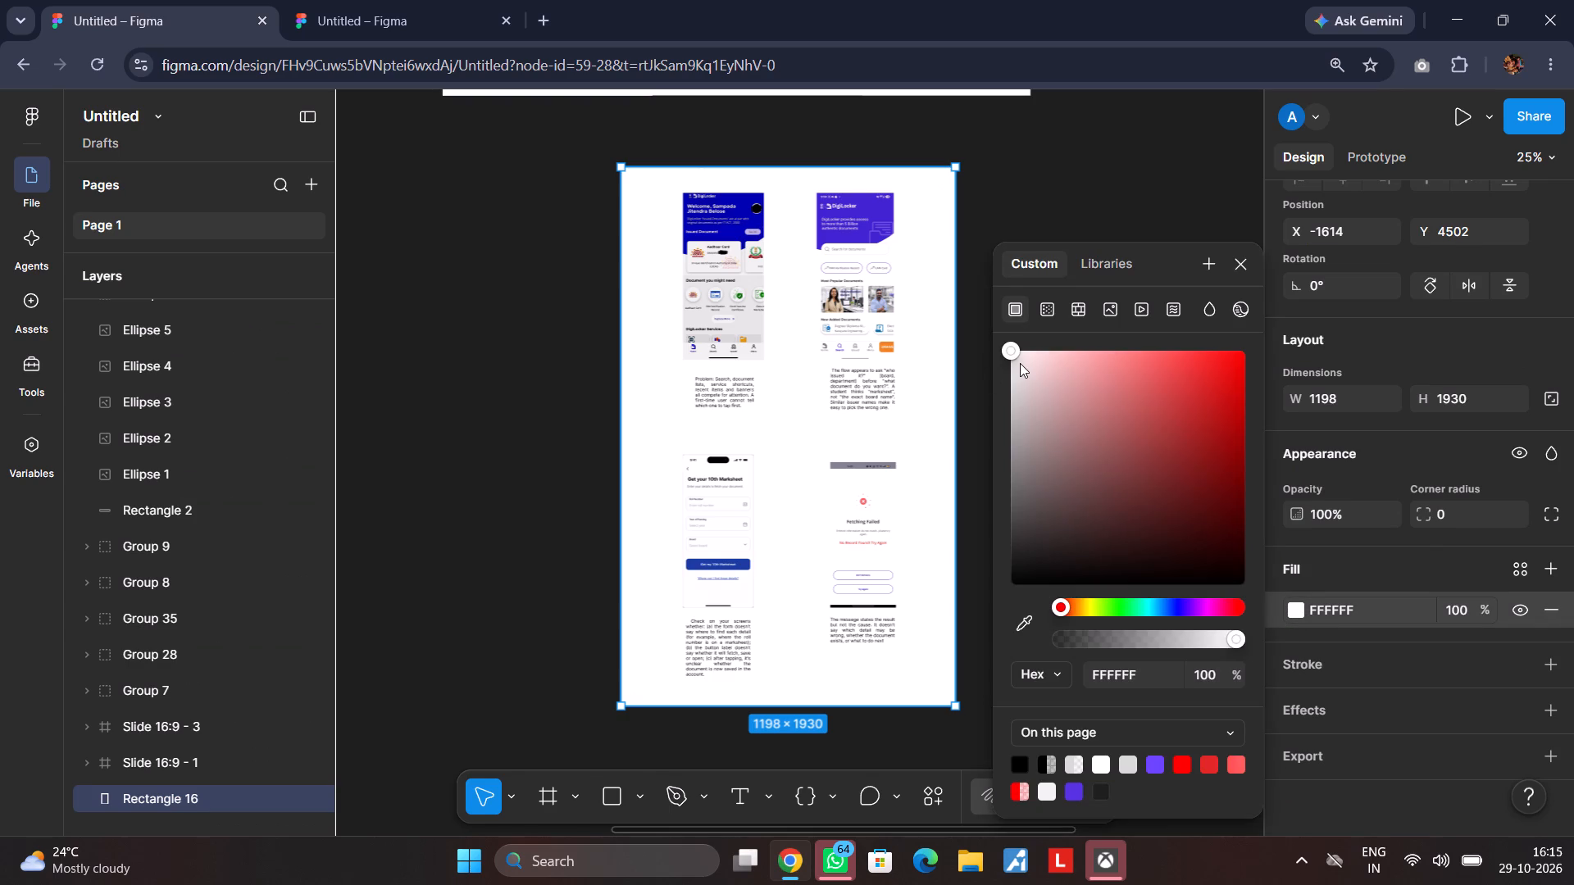
pyautogui.click(1014, 365)
pyautogui.moveTo(1014, 365); pyautogui.dragTo(1044, 264)
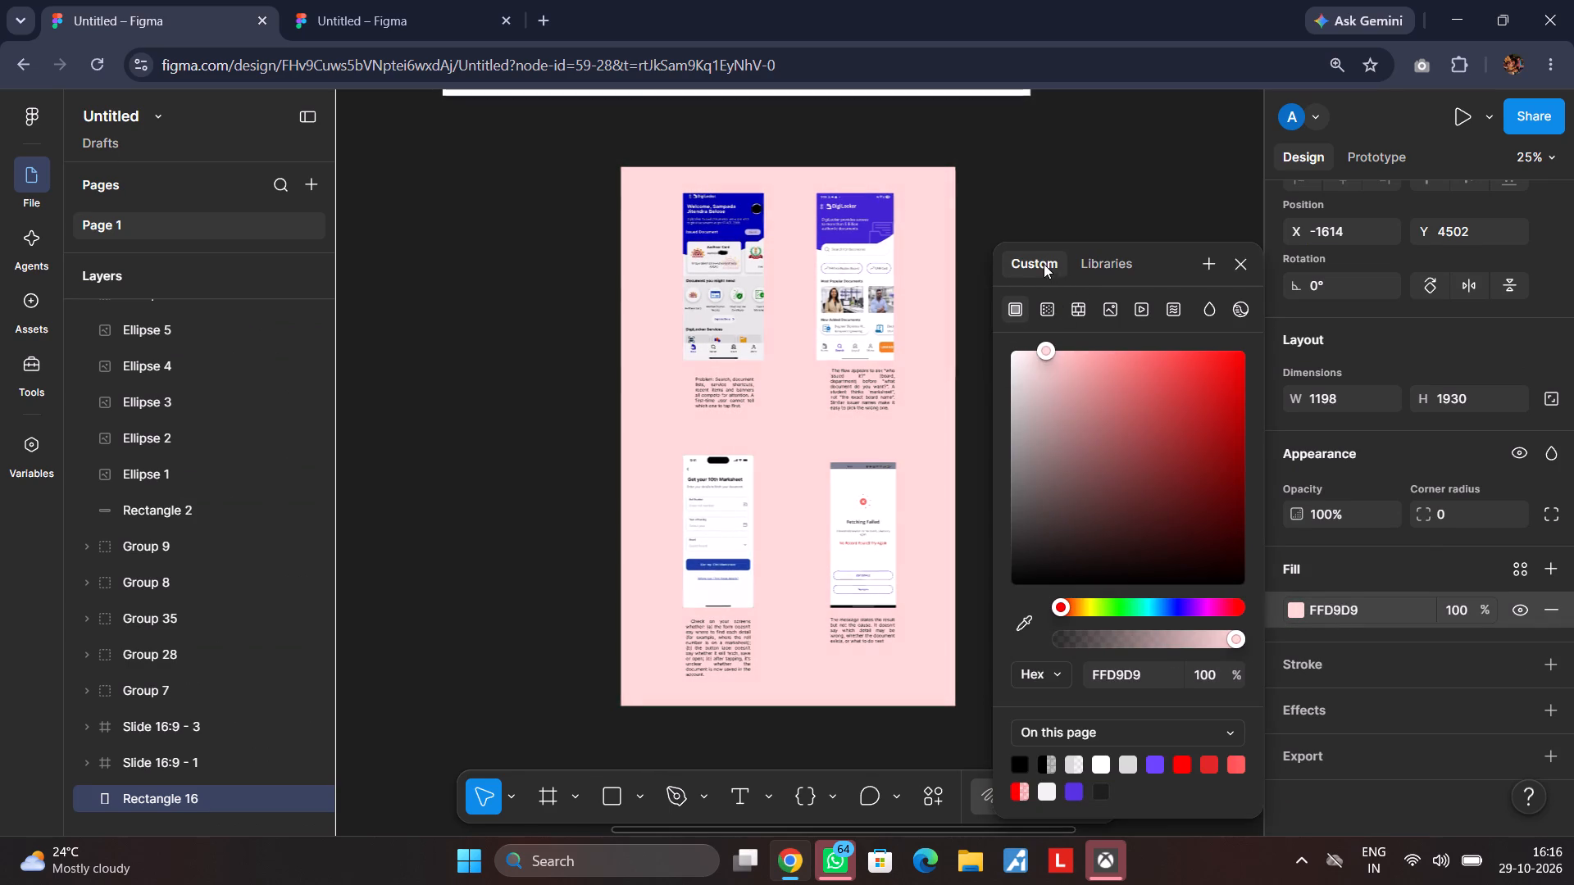
pyautogui.moveTo(1044, 264); pyautogui.dragTo(1027, 262)
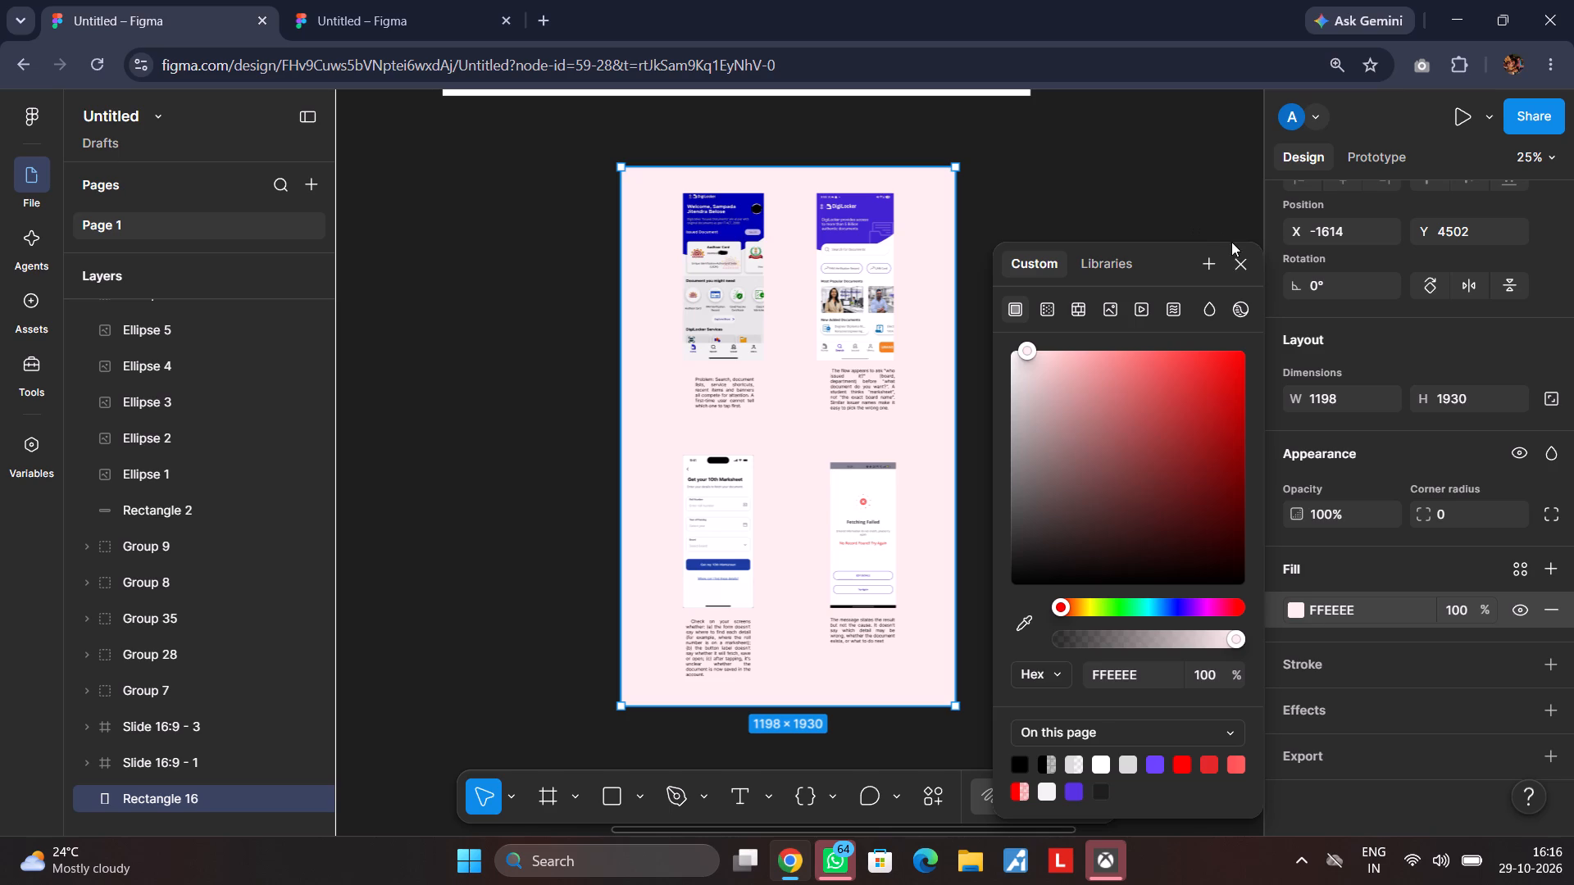
pyautogui.click(1236, 264)
pyautogui.click(1070, 480)
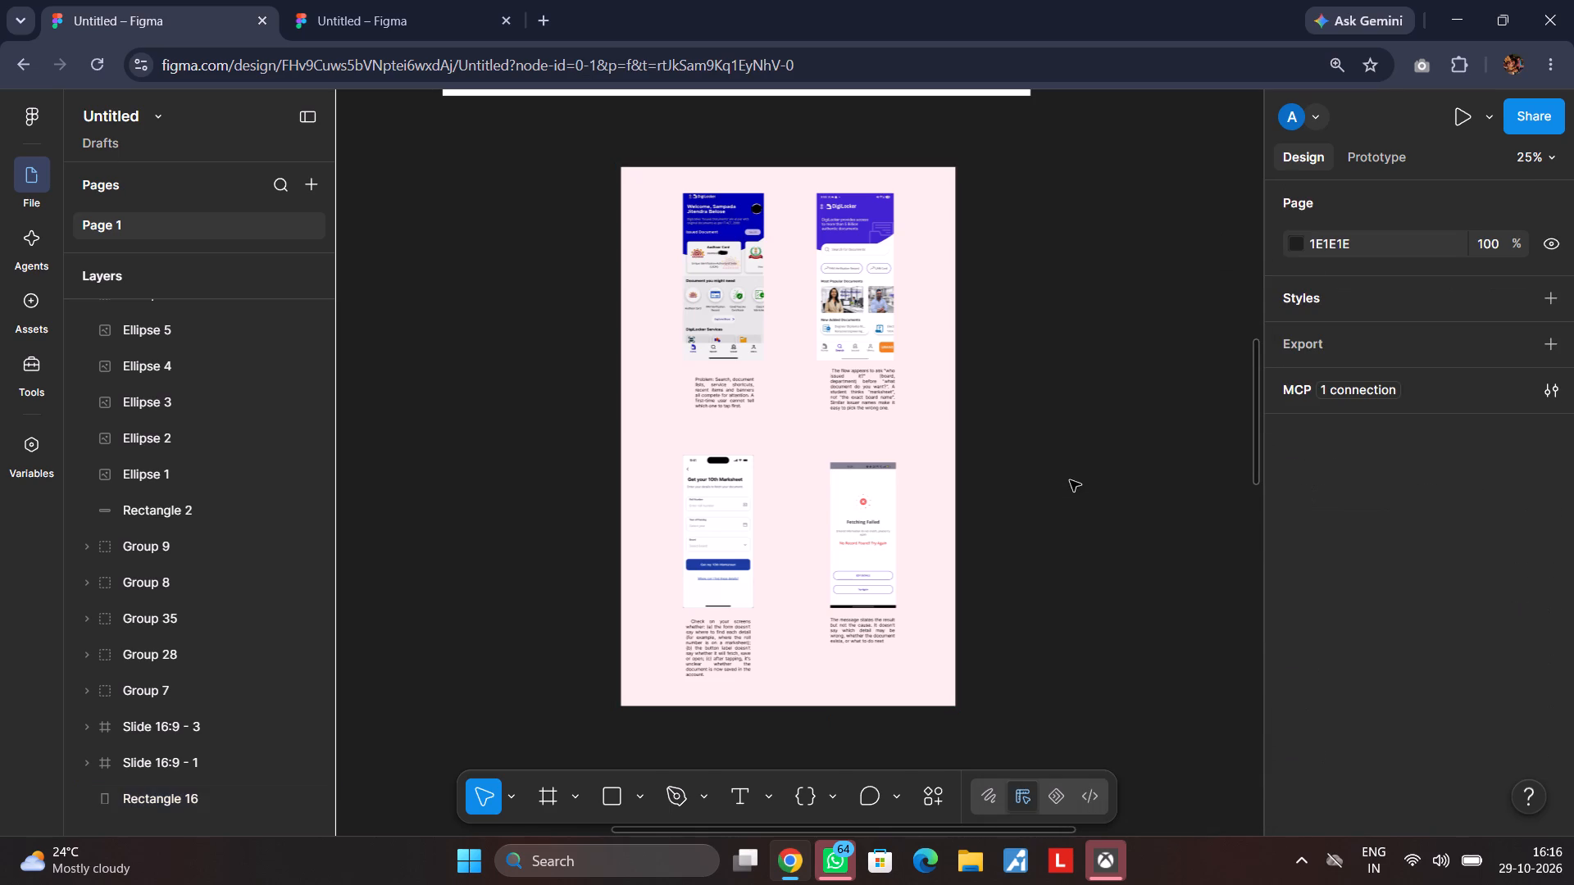
# Look over the research frames above the phone-screen board, including the survey questions, problems and solutions.
pyautogui.hscroll(2, 578, 244)
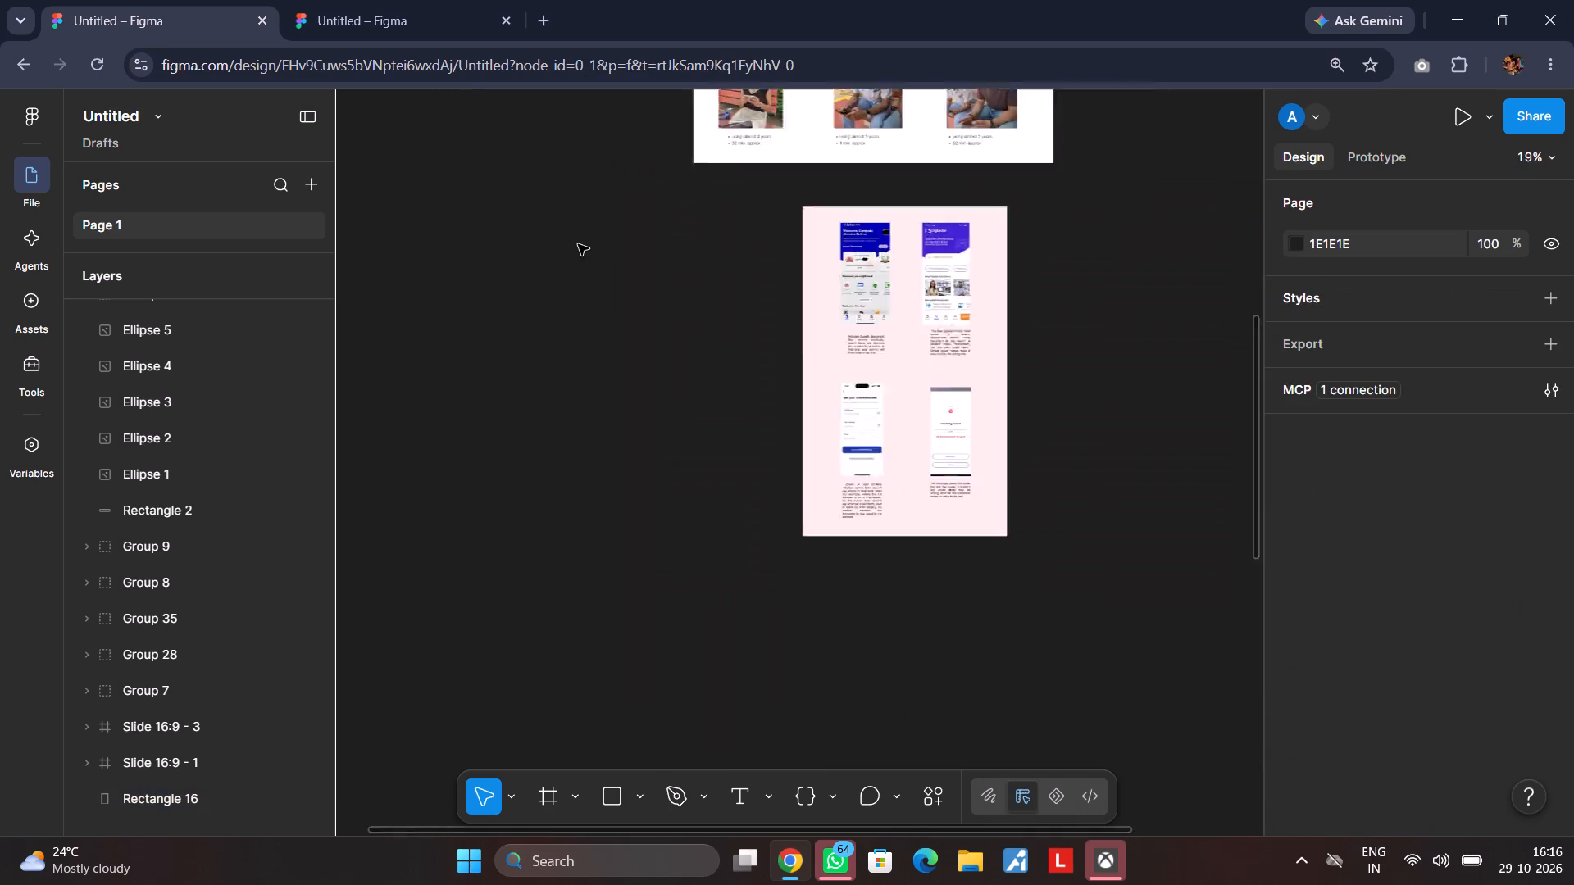
pyautogui.scroll(2, 578, 244)
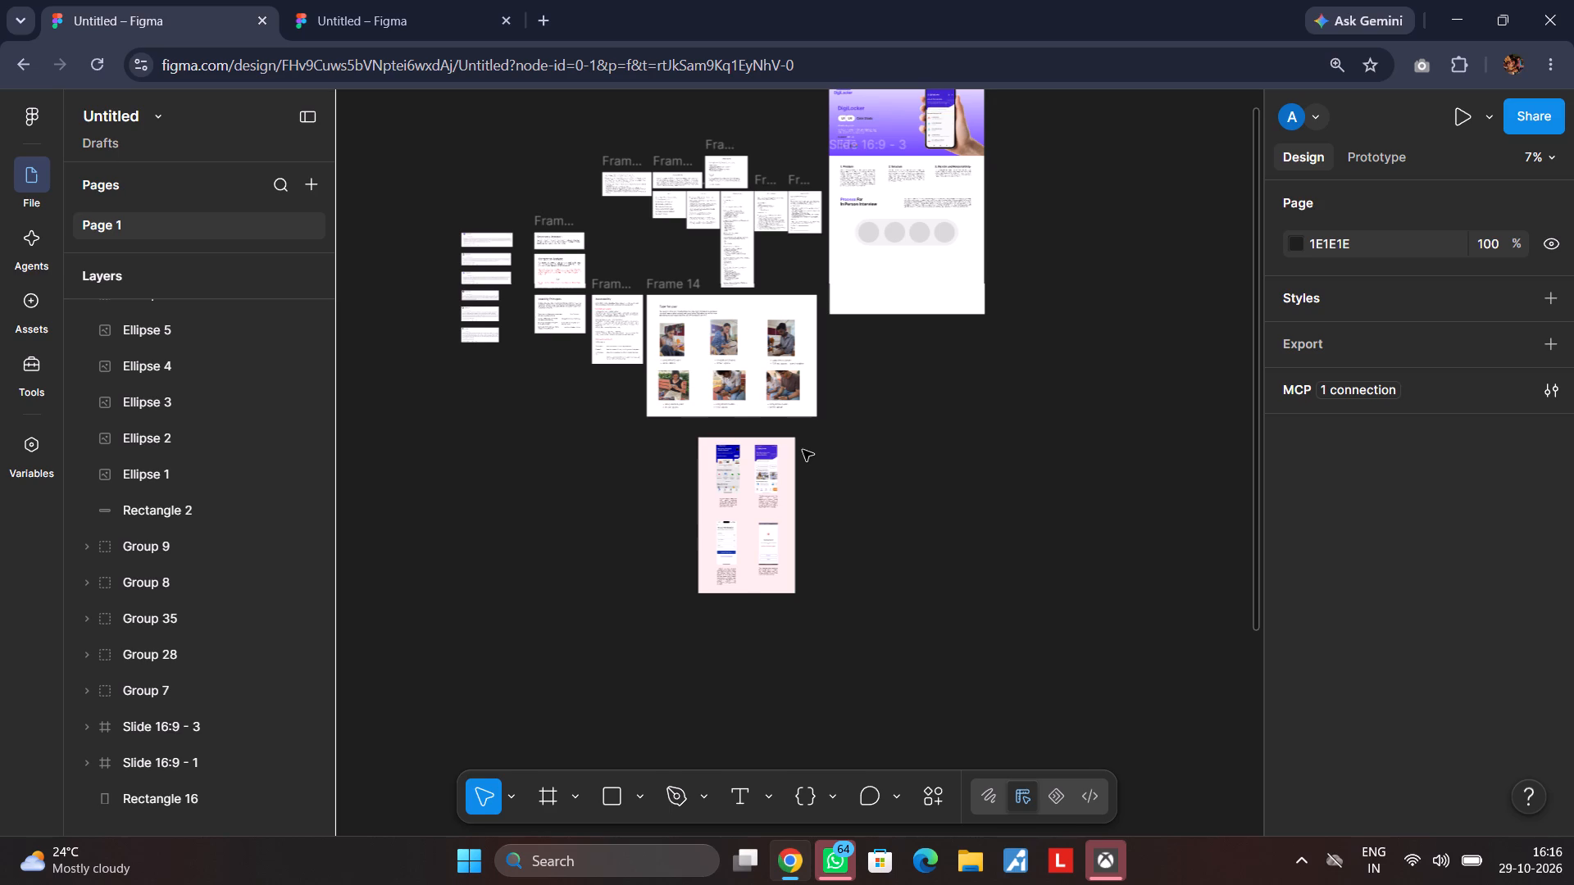
pyautogui.scroll(2, 803, 450)
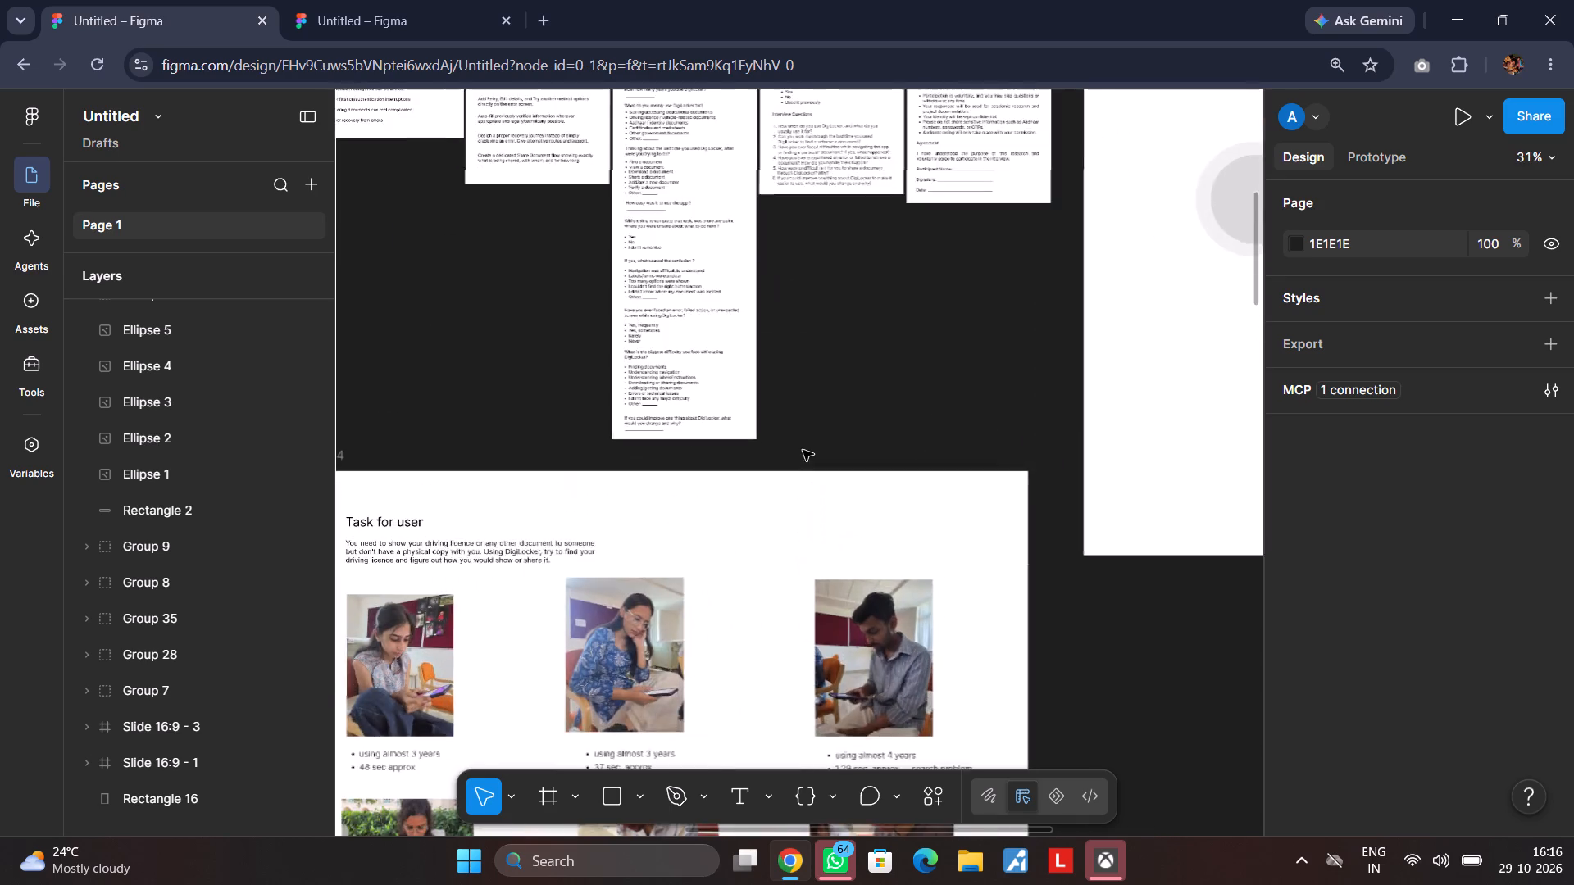
pyautogui.scroll(2, 803, 450)
pyautogui.hscroll(1, 803, 450)
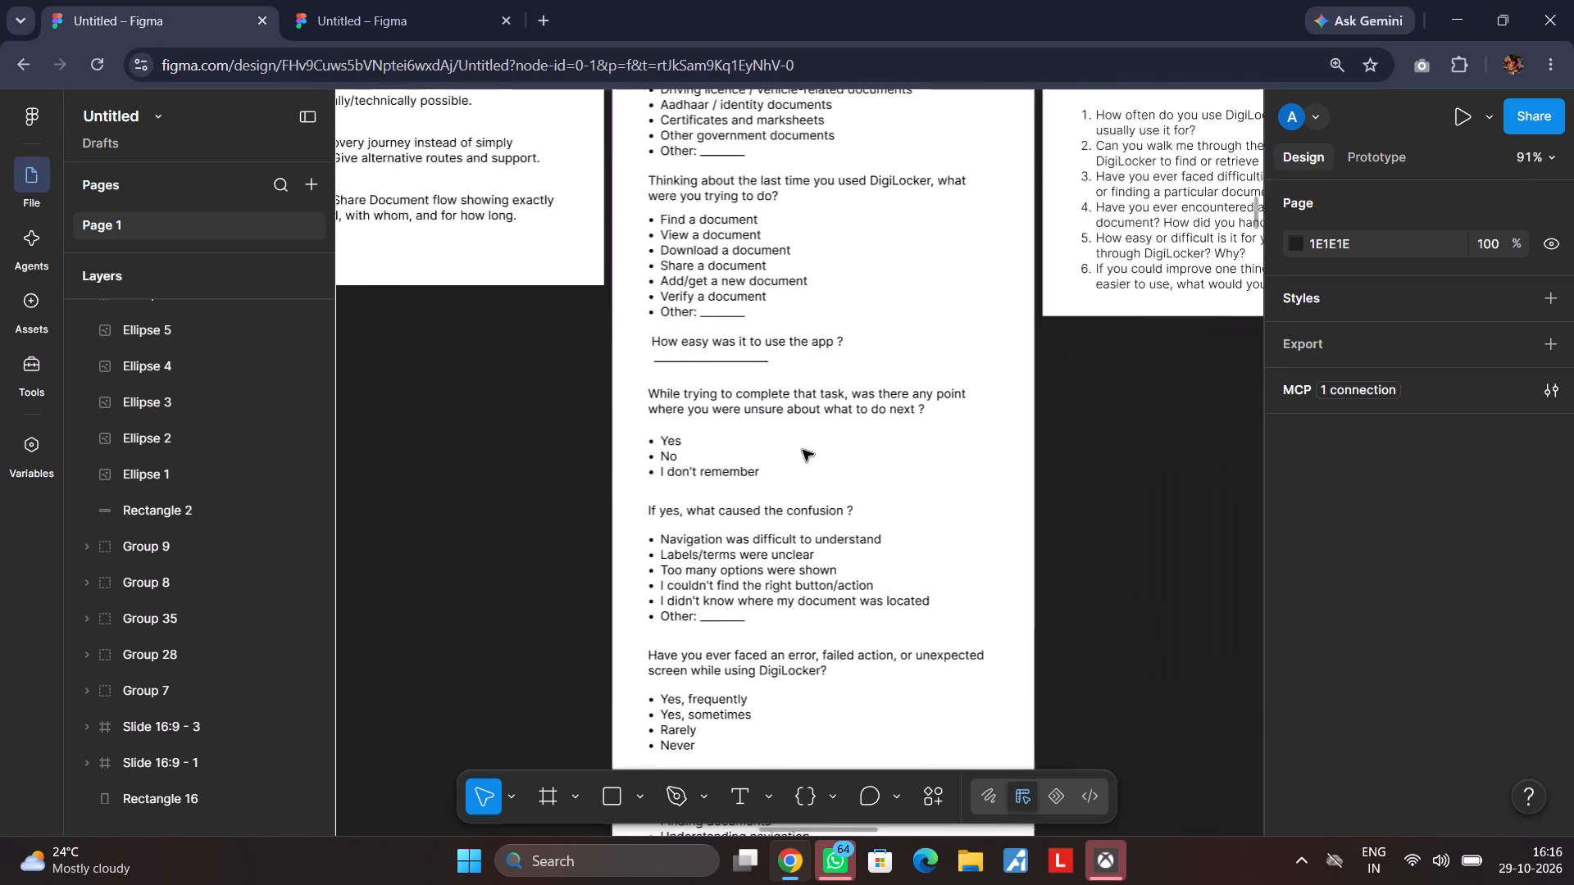
pyautogui.hscroll(1, 803, 450)
pyautogui.scroll(3, 803, 450)
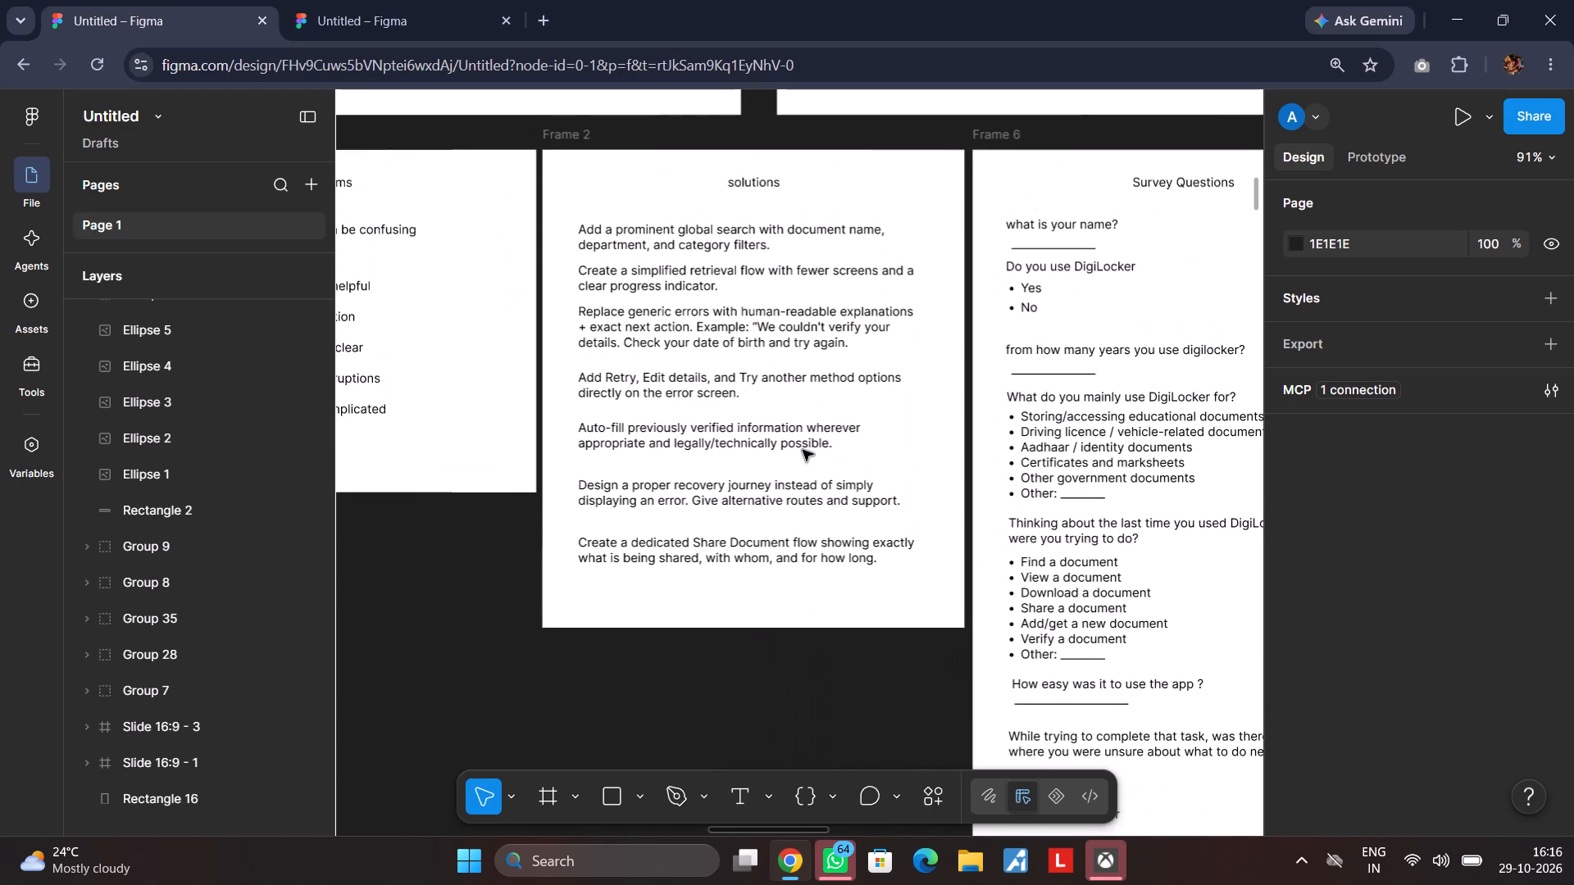
pyautogui.hscroll(1, 803, 450)
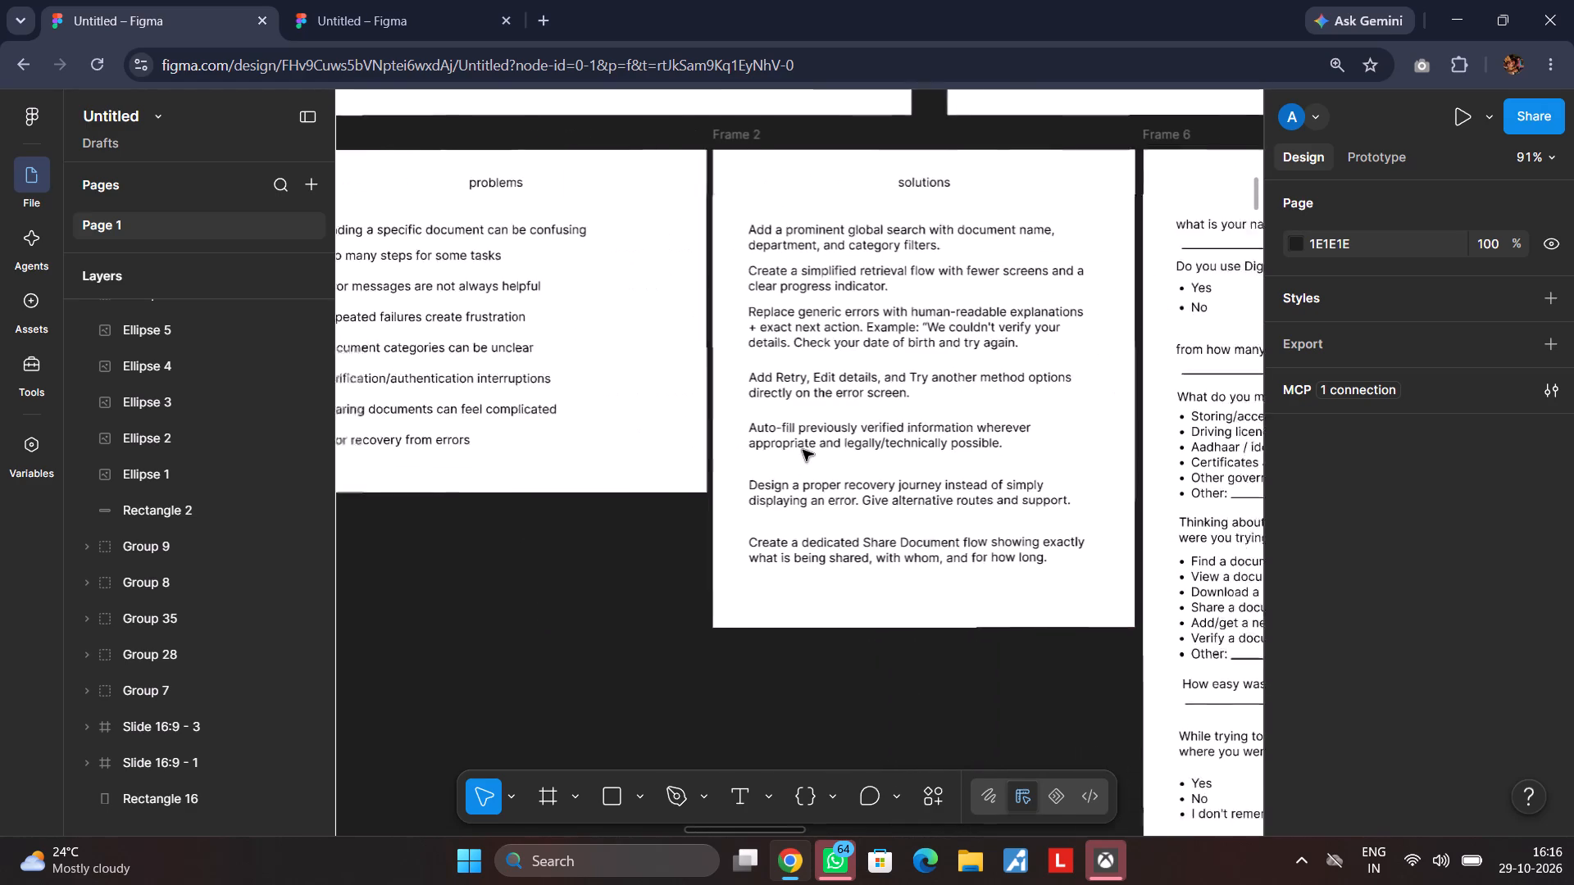
pyautogui.hscroll(2, 803, 450)
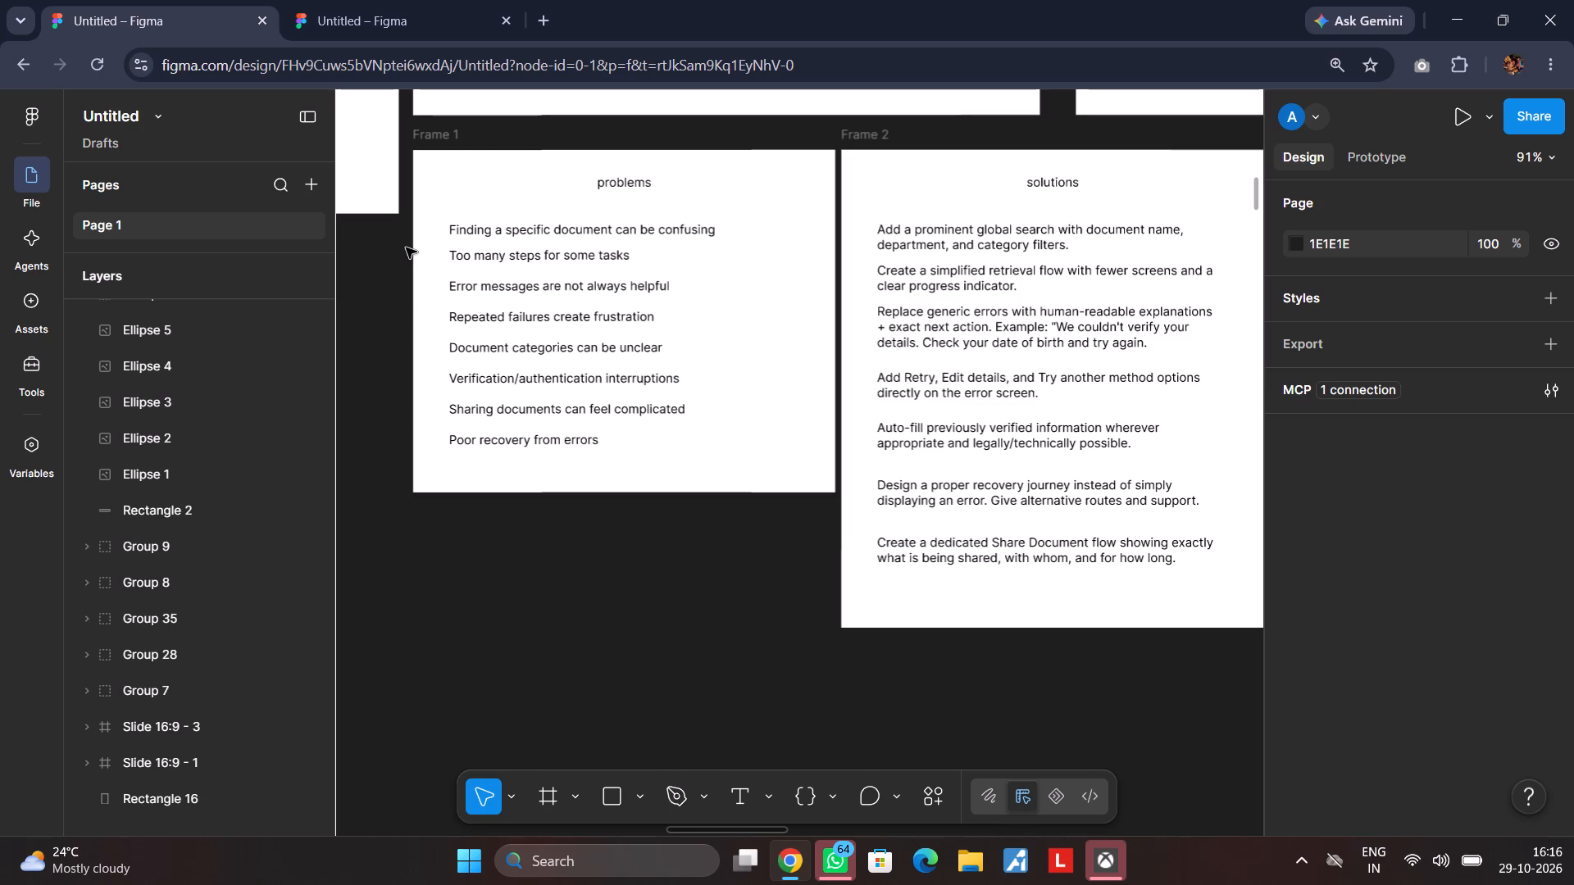
pyautogui.scroll(1, 418, 254)
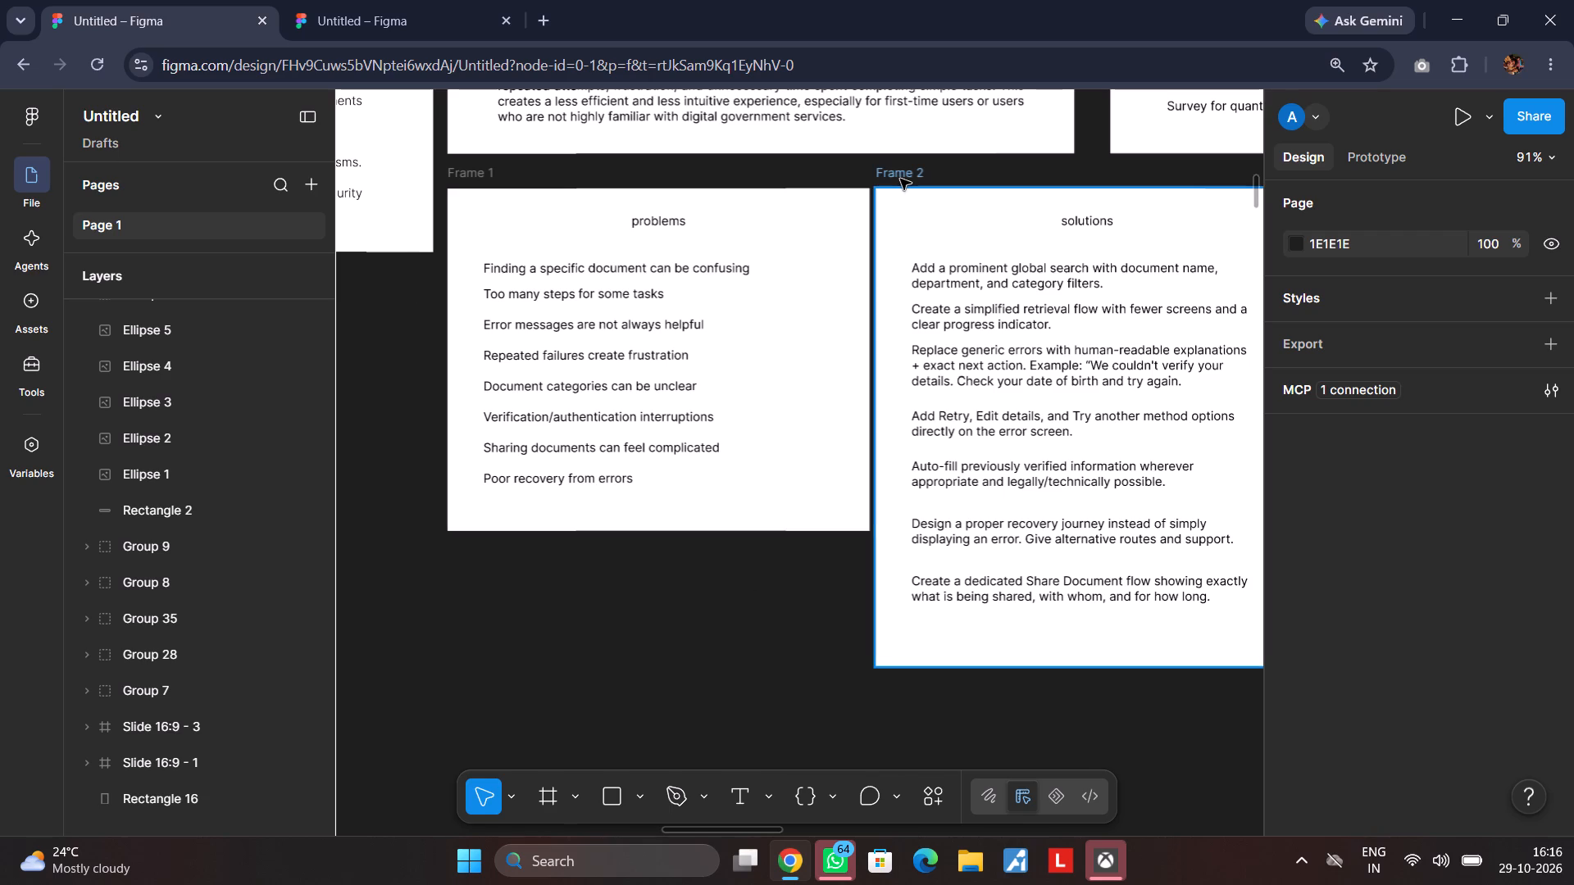
# Change the "solutions" heading in Frame 2 to "secondary solutions".
pyautogui.doubleClick(1091, 223)
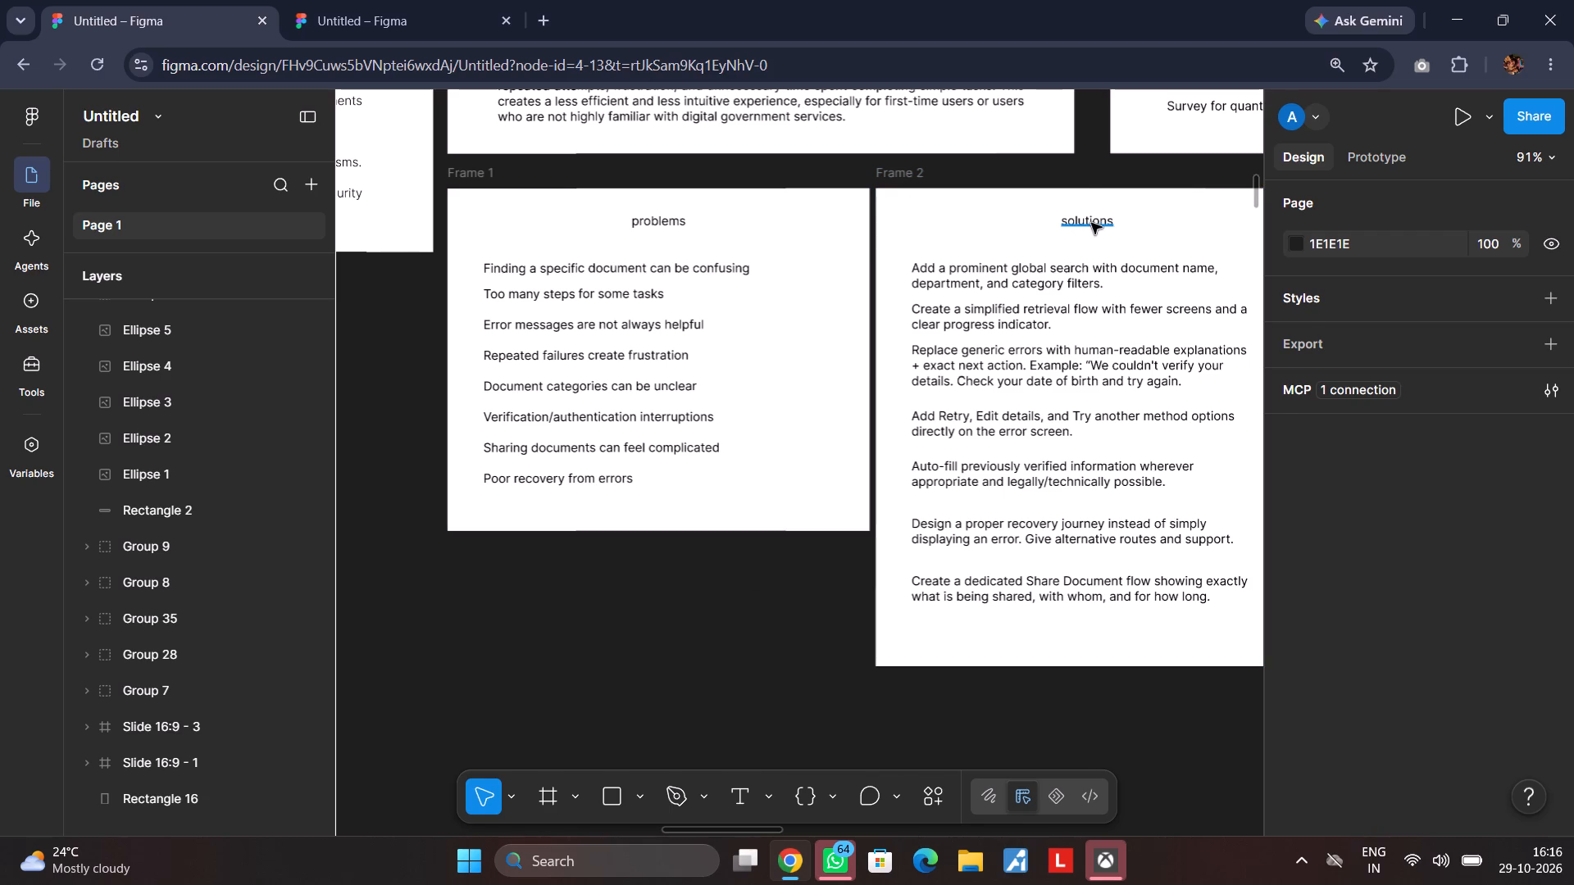
pyautogui.click(1110, 220)
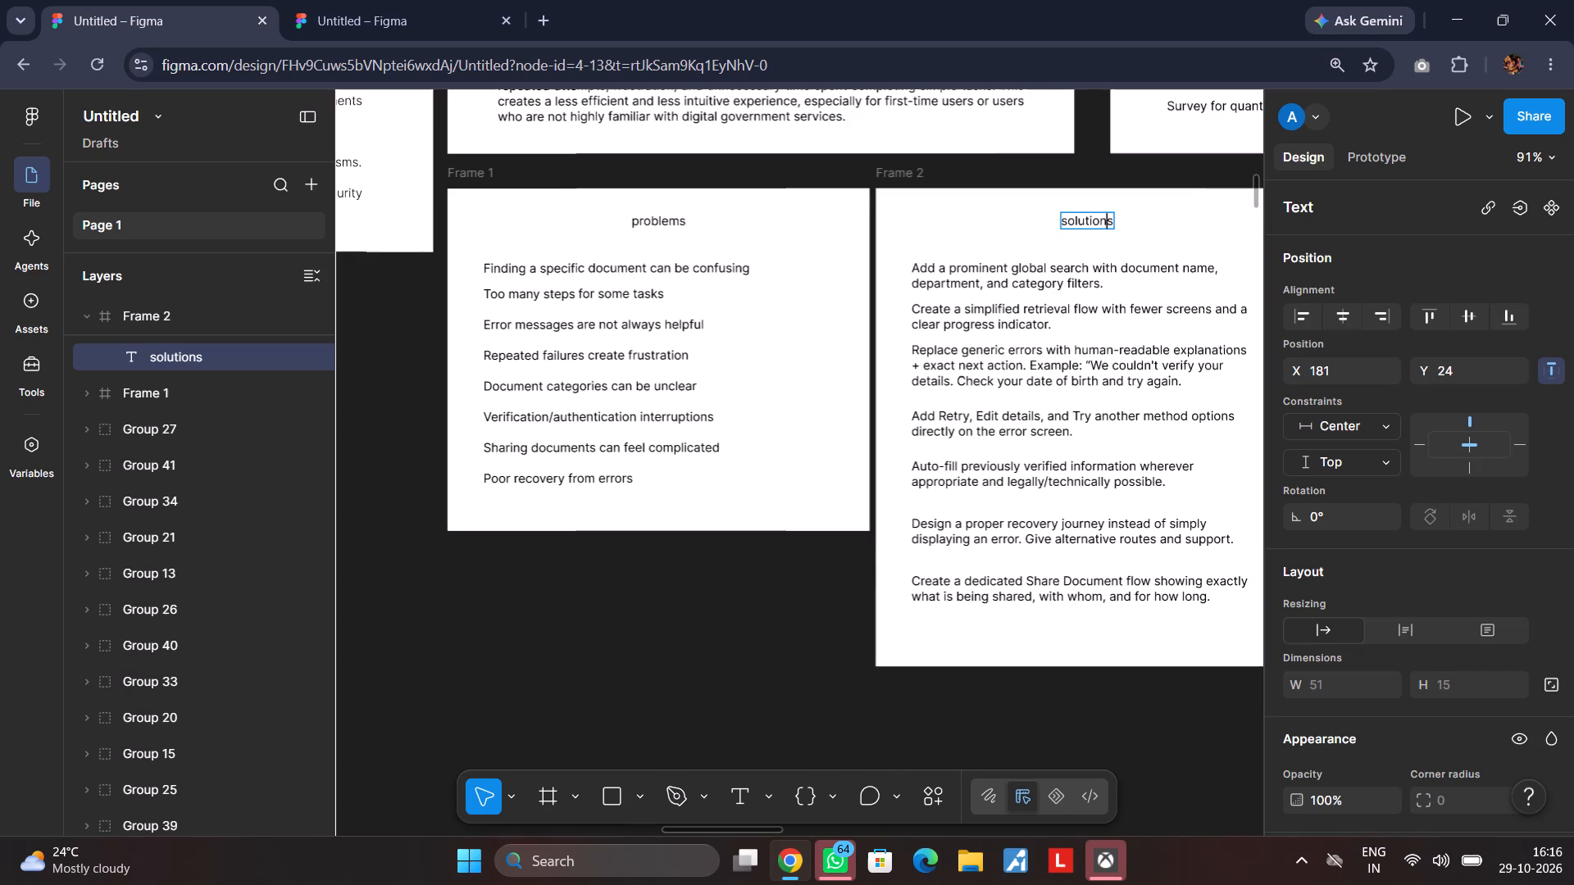
pyautogui.press('Right')
pyautogui.press('space')
pyautogui.press('Left')
pyautogui.press('Left')
pyautogui.press('Left')
pyautogui.press('Left')
pyautogui.press('Left')
pyautogui.press('Left')
pyautogui.press('Left')
pyautogui.press('Left')
pyautogui.press('Left')
pyautogui.press('Left')
pyautogui.press('Left')
pyautogui.press('Left')
pyautogui.press('Left')
pyautogui.press('Left')
pyautogui.press('Left')
pyautogui.press('Left')
pyautogui.press('Left')
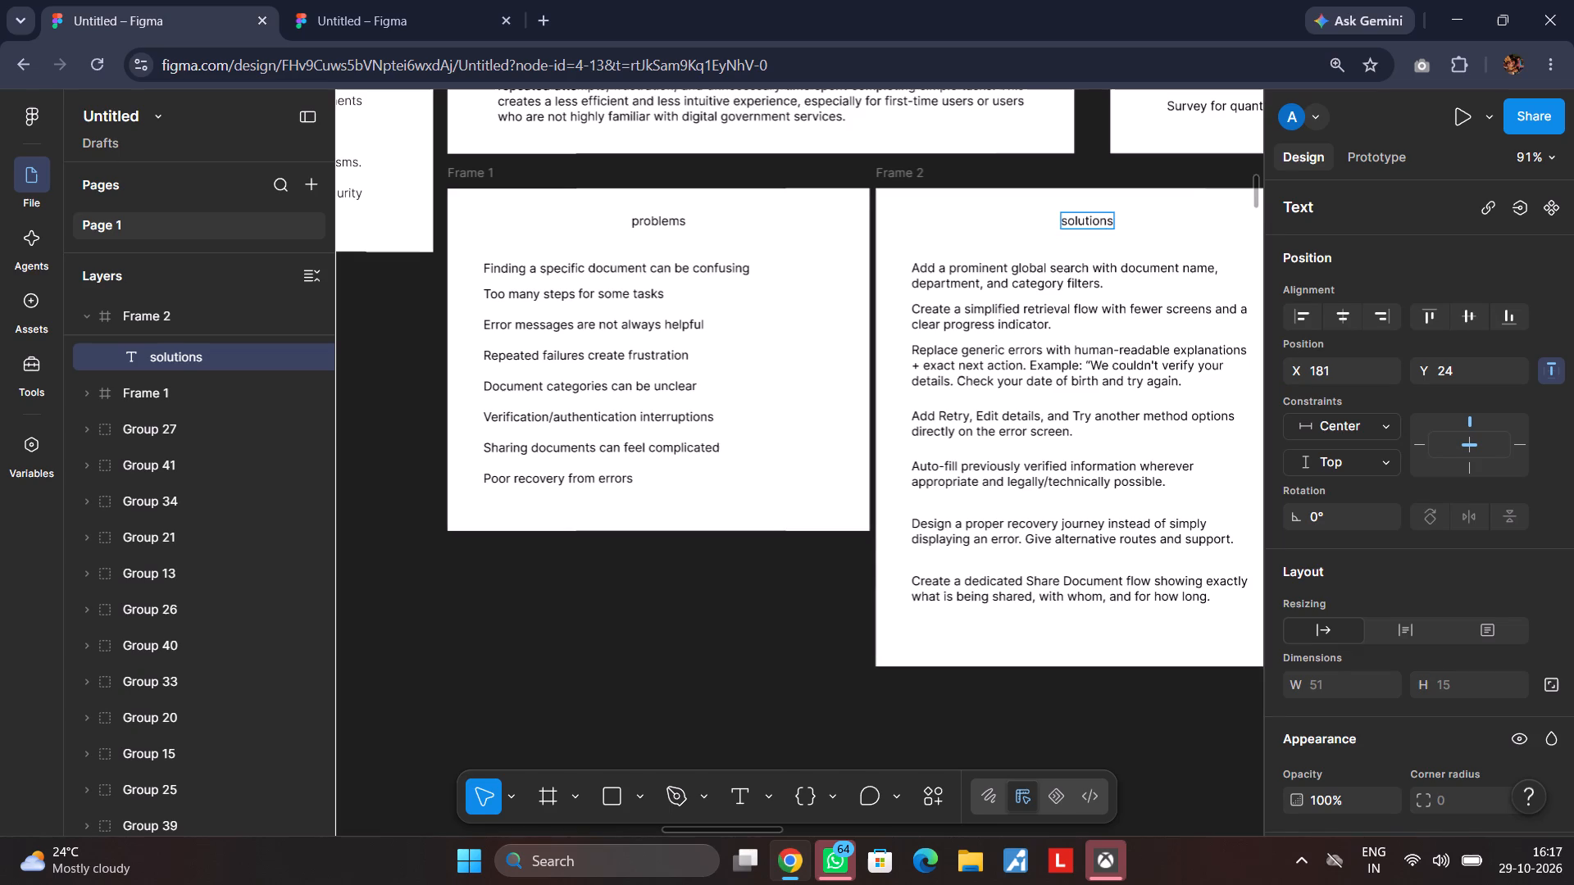
pyautogui.write('secondary')
pyautogui.press('space')
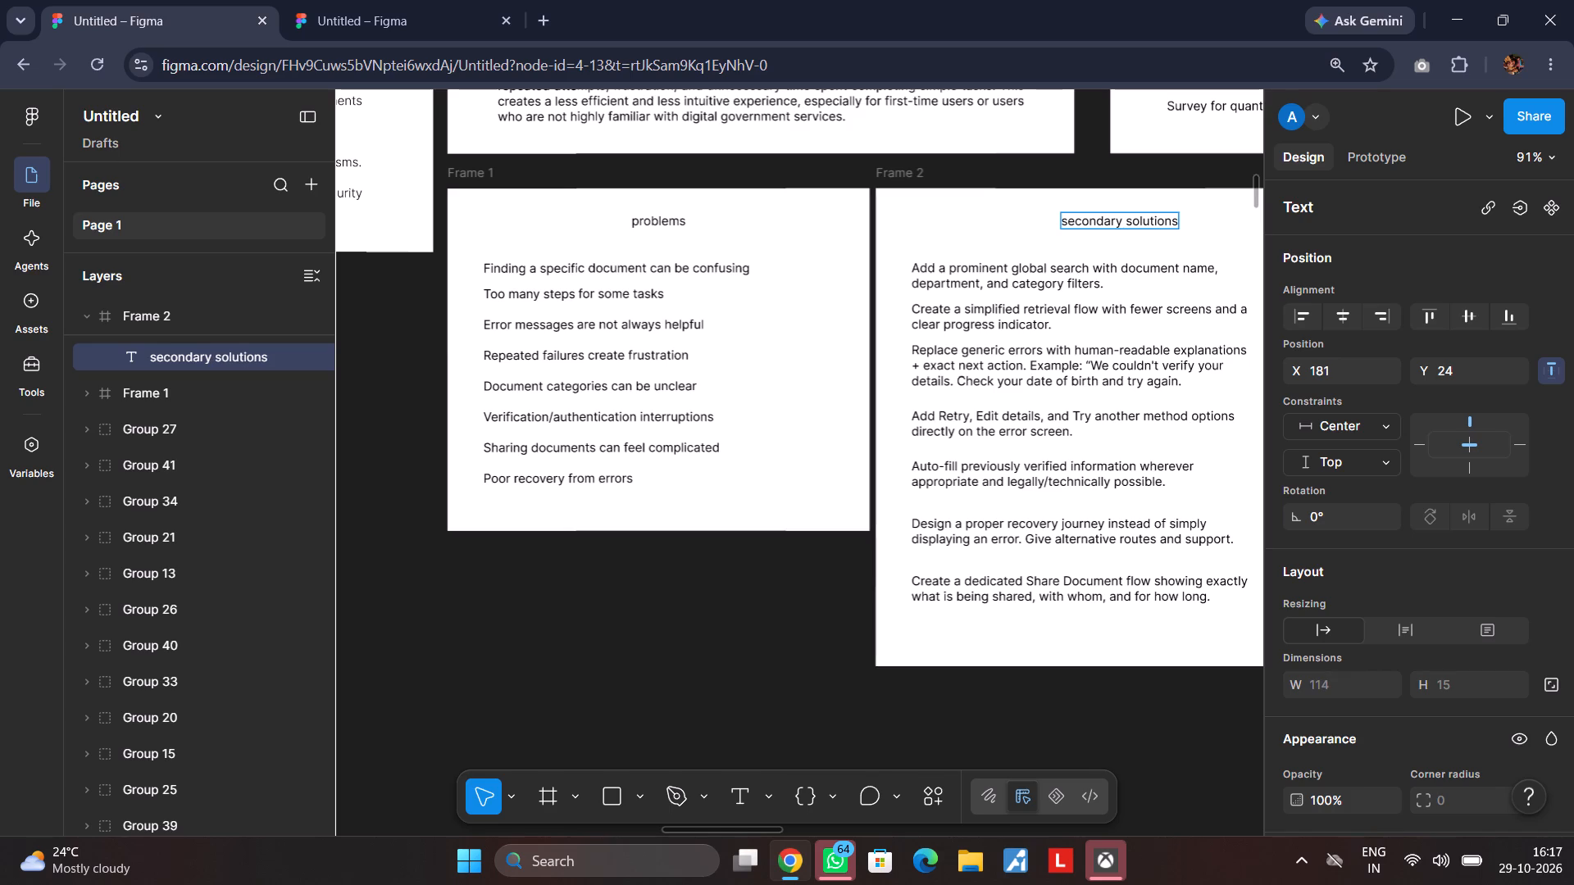
pyautogui.press('Right')
pyautogui.press('Right')
pyautogui.press('Right')
pyautogui.press('Right')
pyautogui.press('Right')
pyautogui.press('Right')
pyautogui.press('Right')
pyautogui.press('Right')
pyautogui.press('Right')
pyautogui.press('Right')
pyautogui.press('Right')
pyautogui.press('Right')
pyautogui.press('Right')
pyautogui.press('Right')
pyautogui.press('Right')
pyautogui.press('Right')
pyautogui.press('Right')
pyautogui.press('Right')
pyautogui.click(759, 607)
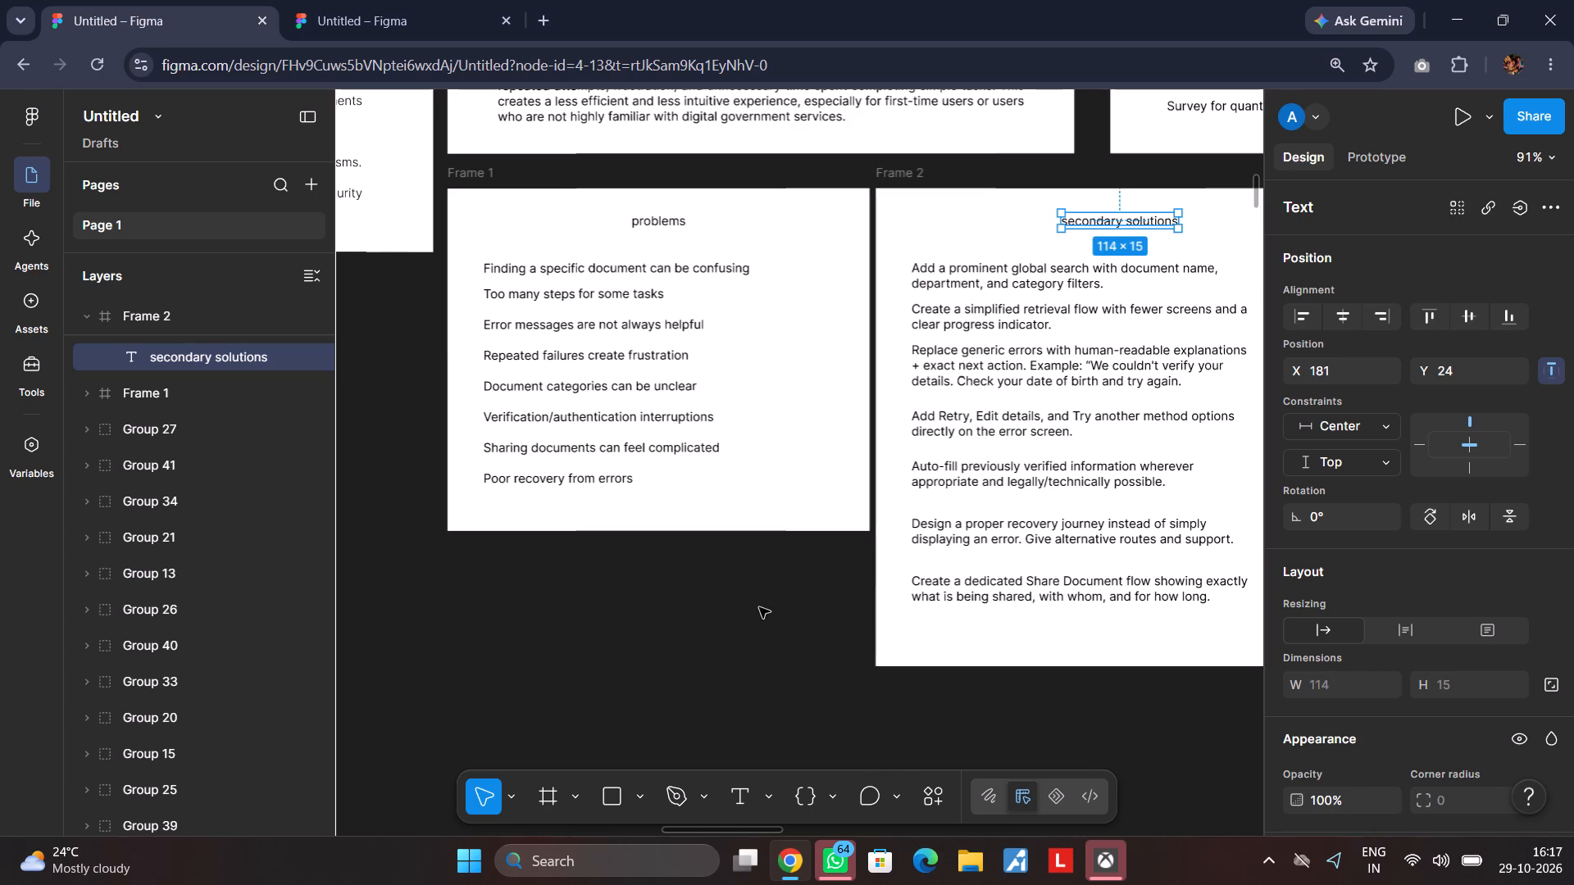
pyautogui.click(759, 607)
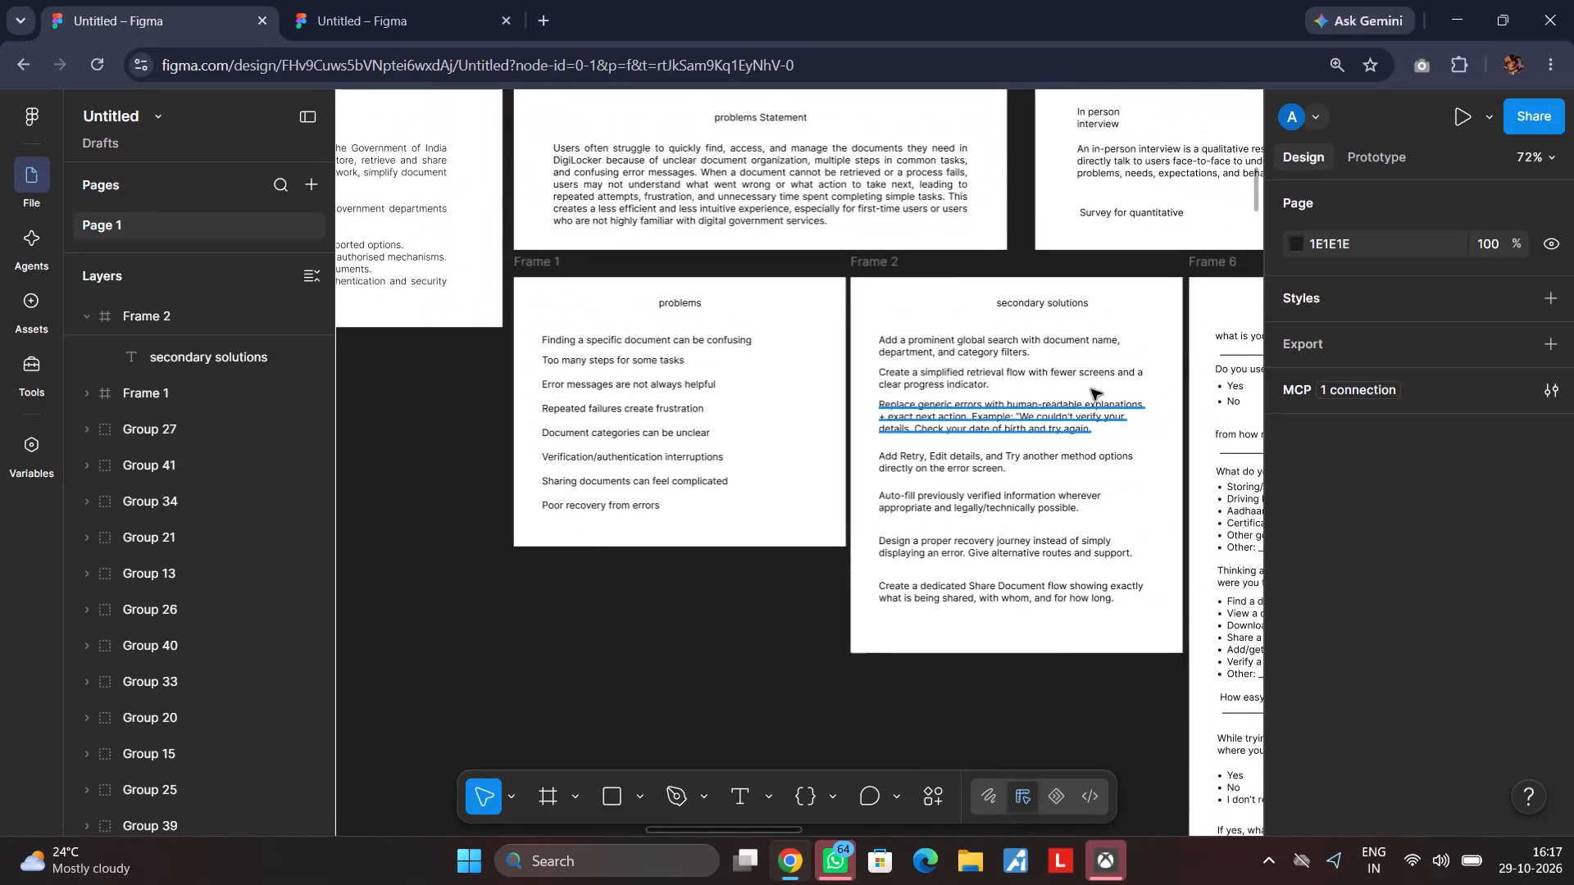
# Shift the "secondary solutions" heading horizontally to X 167 within Frame 2.
pyautogui.click(1065, 308)
pyautogui.press('Left')
pyautogui.press('Left')
pyautogui.press('Left')
pyautogui.press('Left')
pyautogui.press('Left')
pyautogui.press('Left')
pyautogui.press('Left')
pyautogui.press('Left')
pyautogui.press('Left')
pyautogui.press('Left')
pyautogui.press('Left')
pyautogui.press('Left')
pyautogui.press('Left')
pyautogui.press('Left')
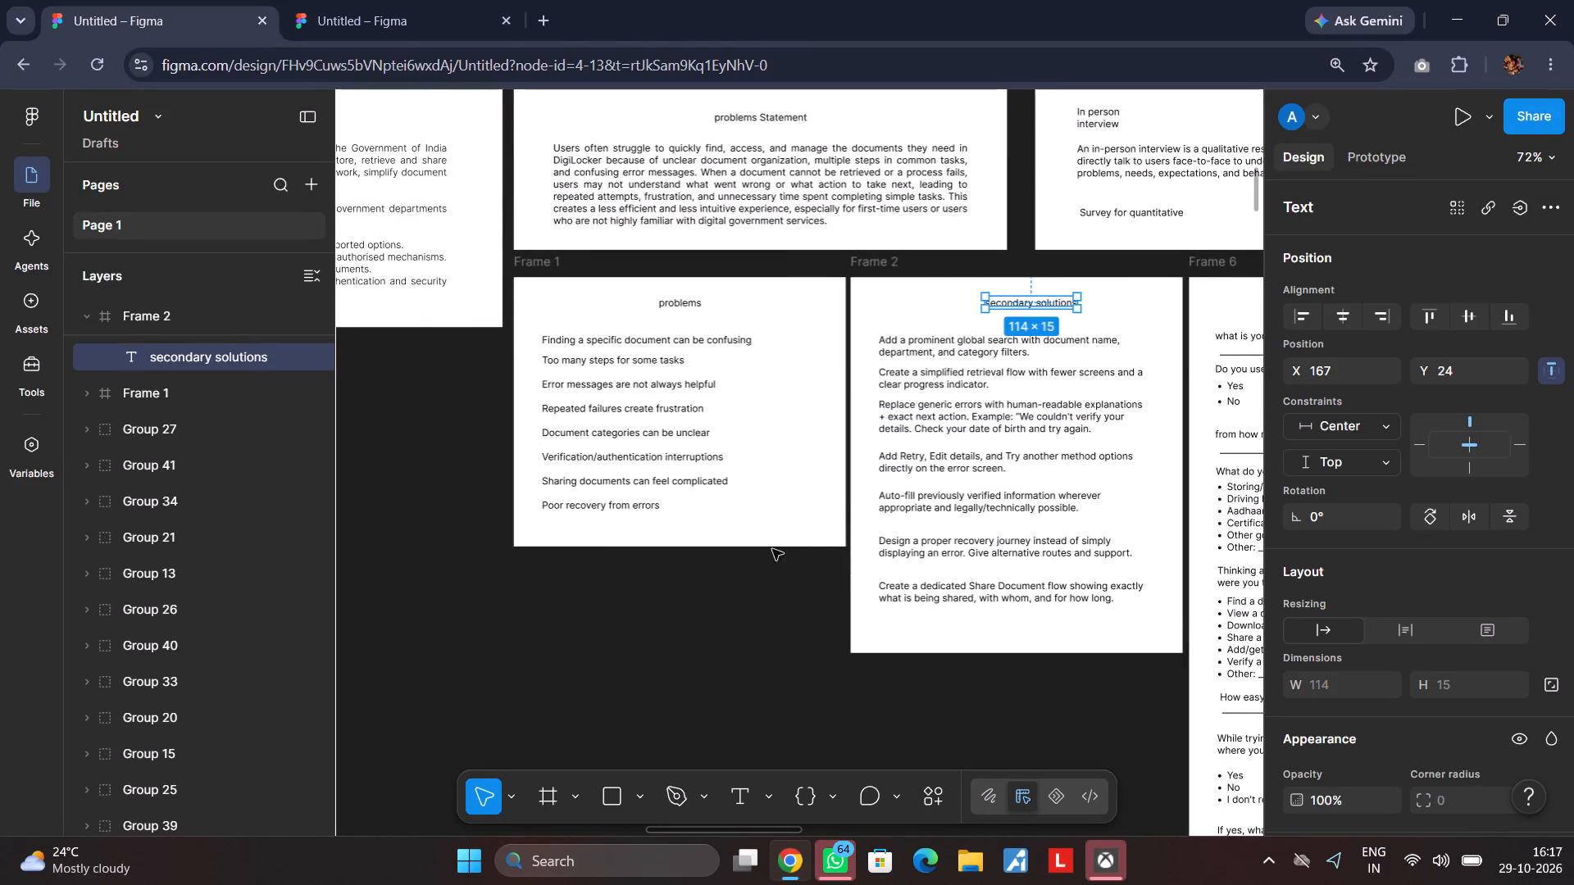
pyautogui.click(743, 560)
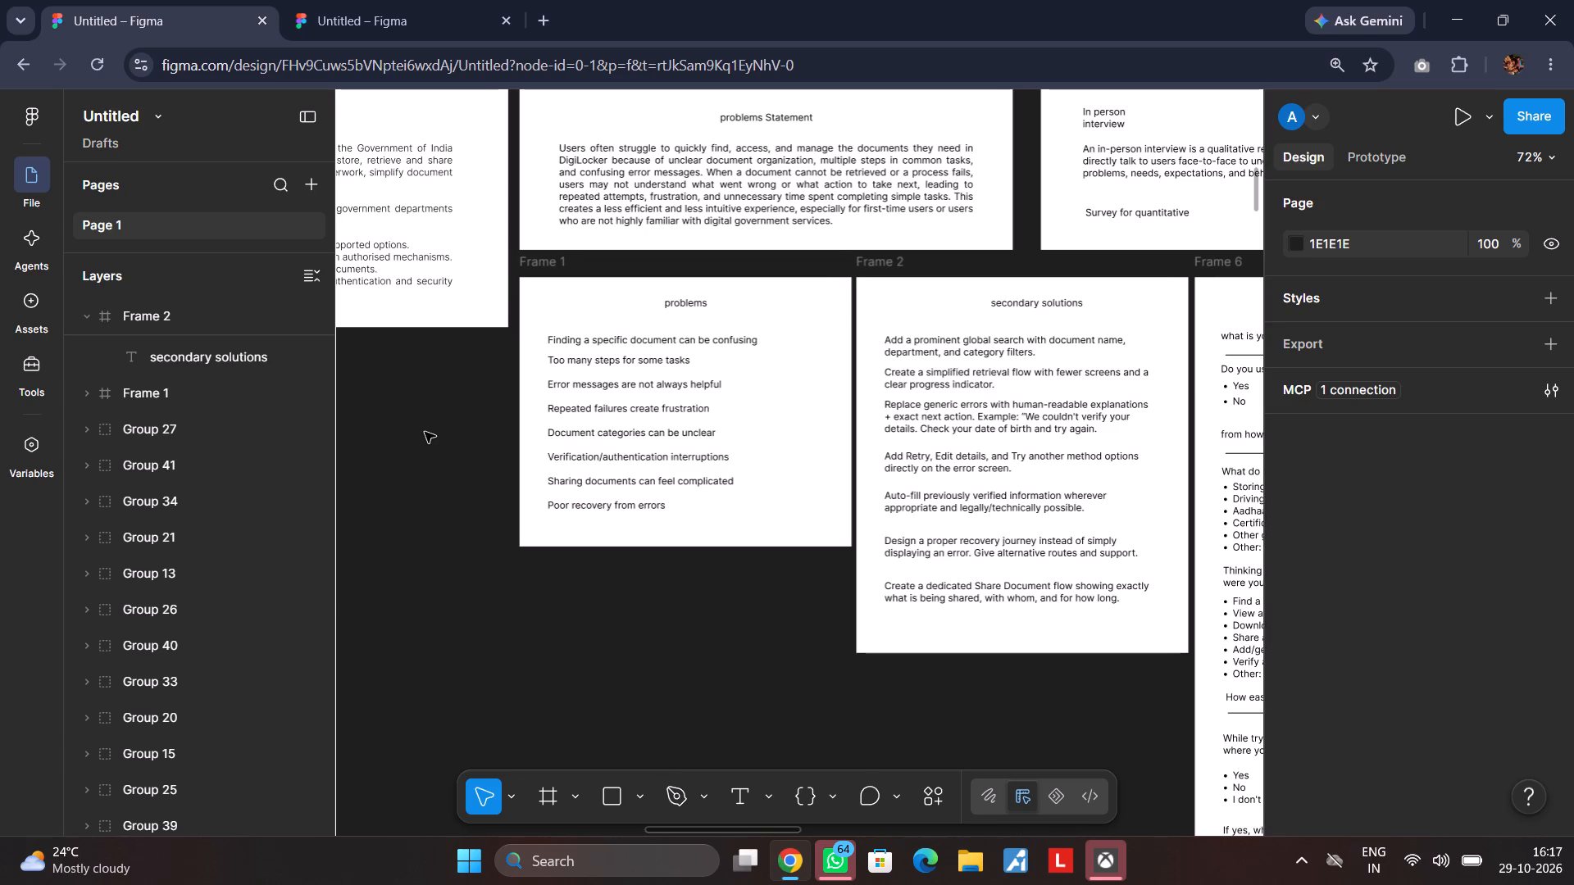
# Read through the existing DigiLocker features, Secondary Research, Competitor Analysis and Usability Principles frames.
pyautogui.scroll(1, 425, 432)
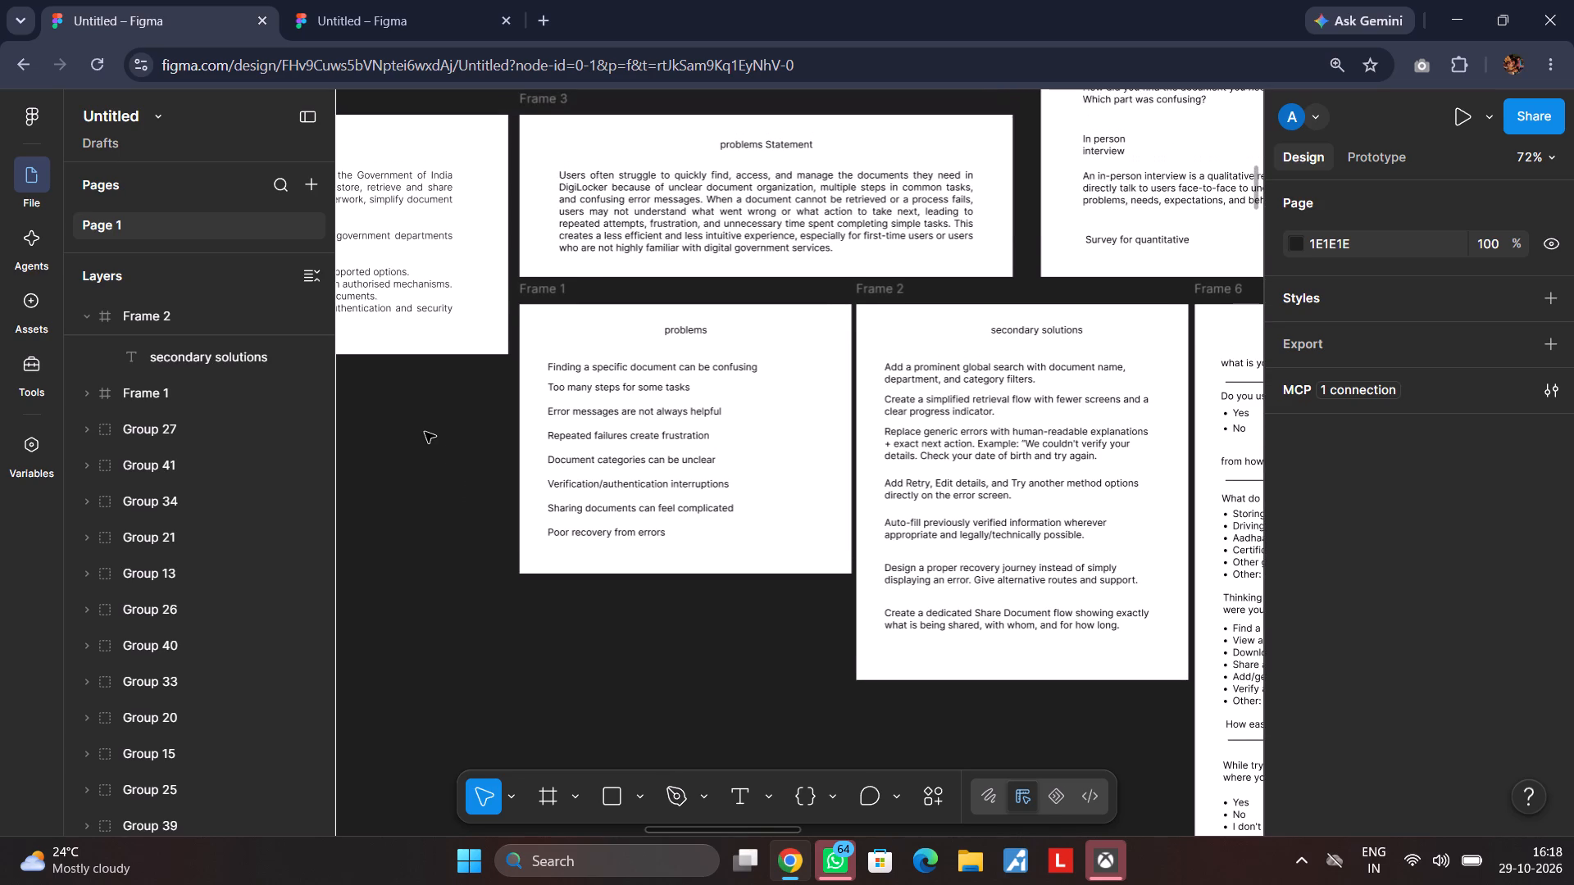
pyautogui.scroll(1, 425, 432)
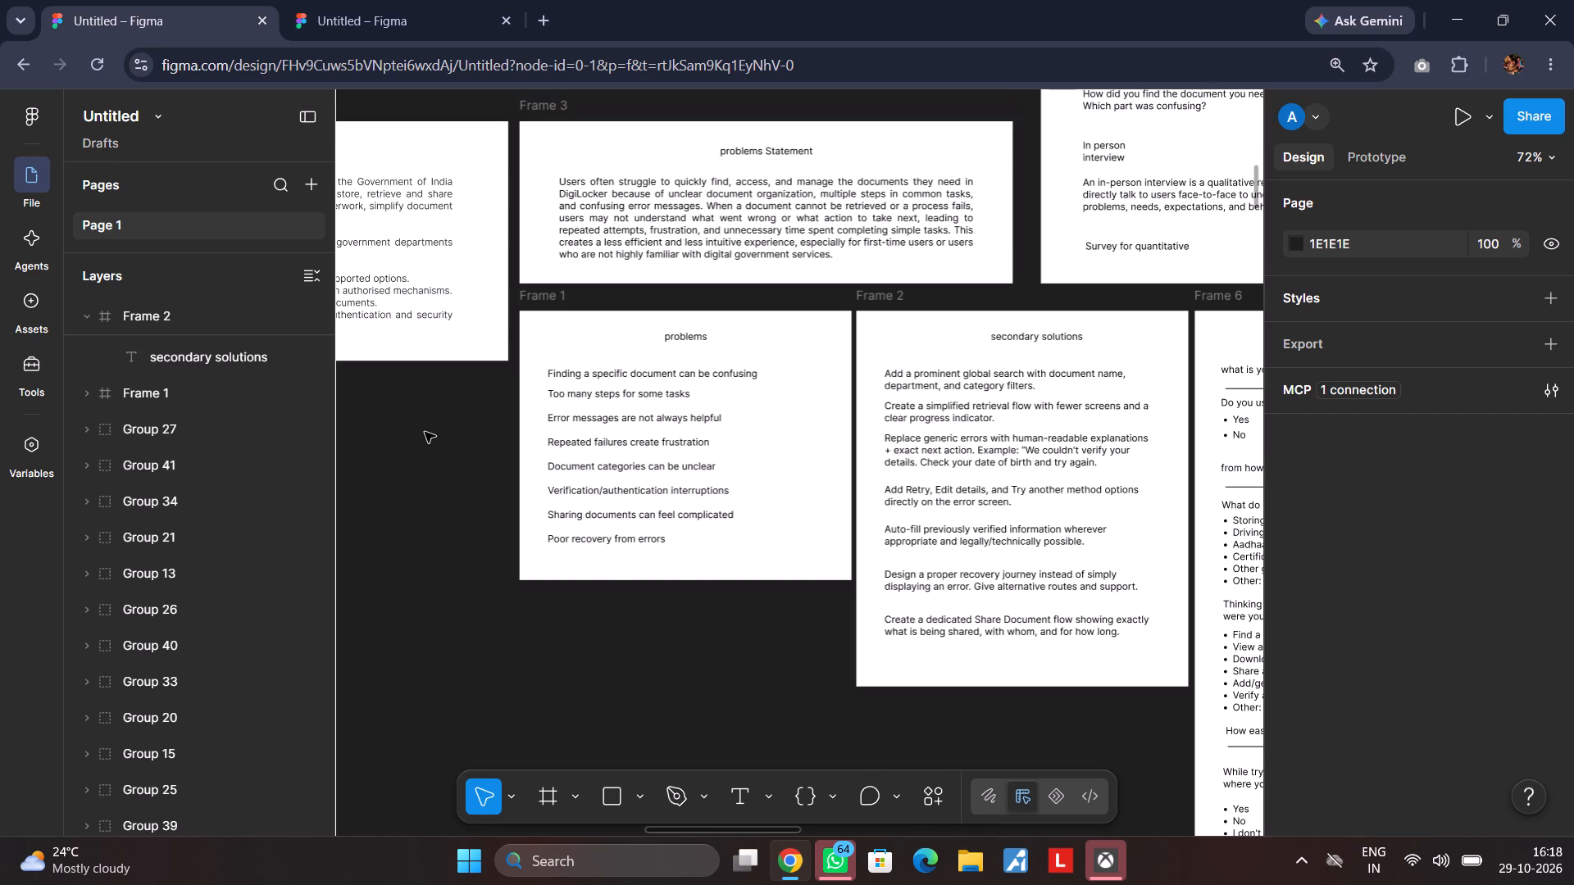
pyautogui.hscroll(3, 425, 432)
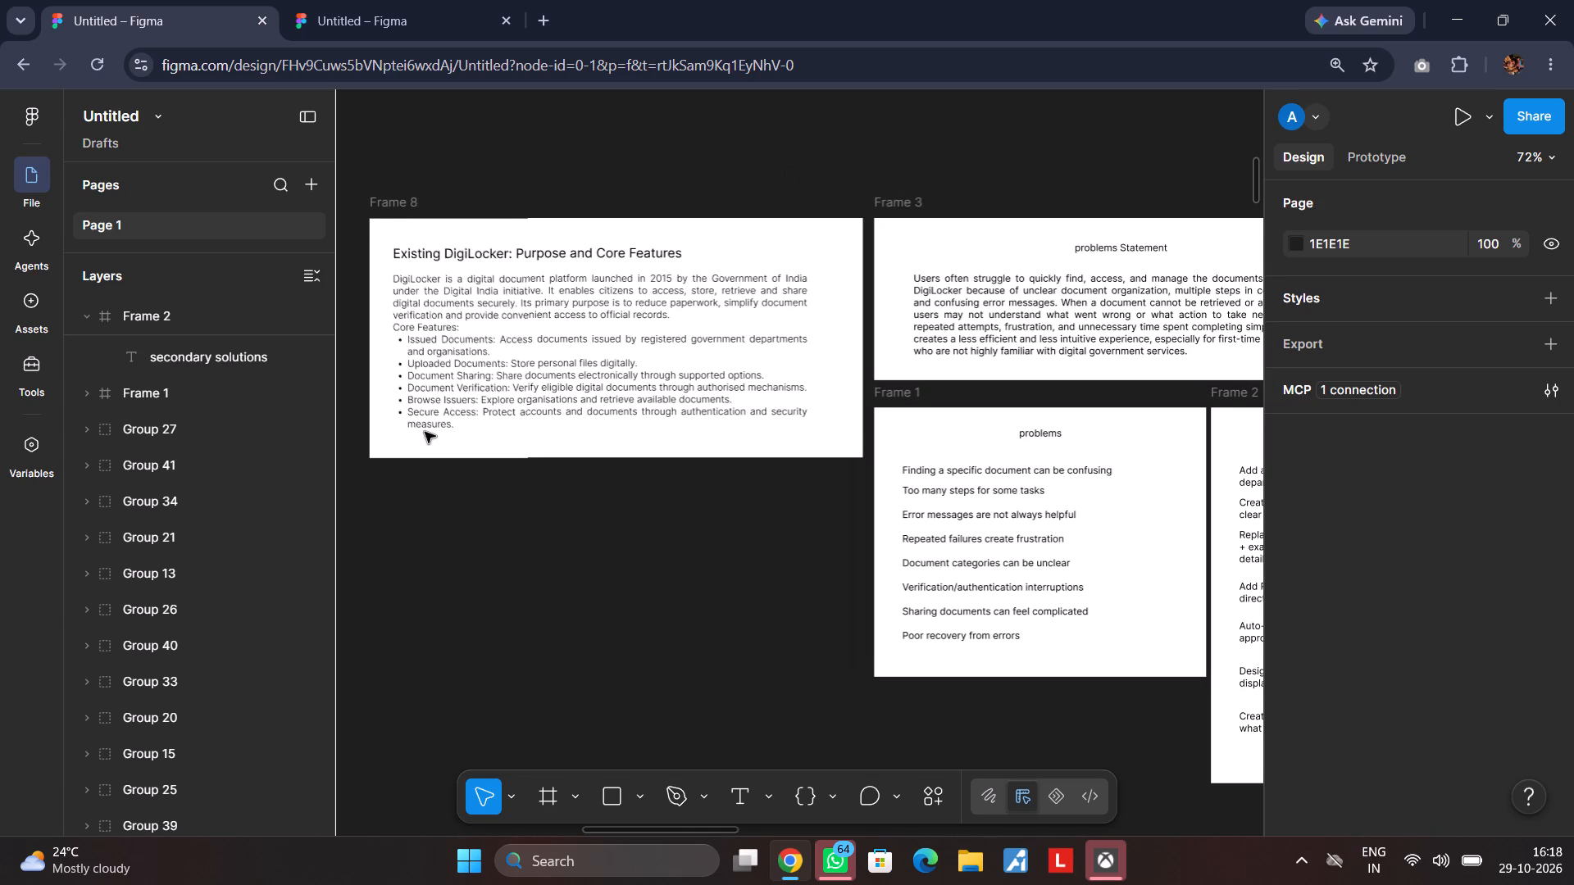
pyautogui.scroll(1, 425, 432)
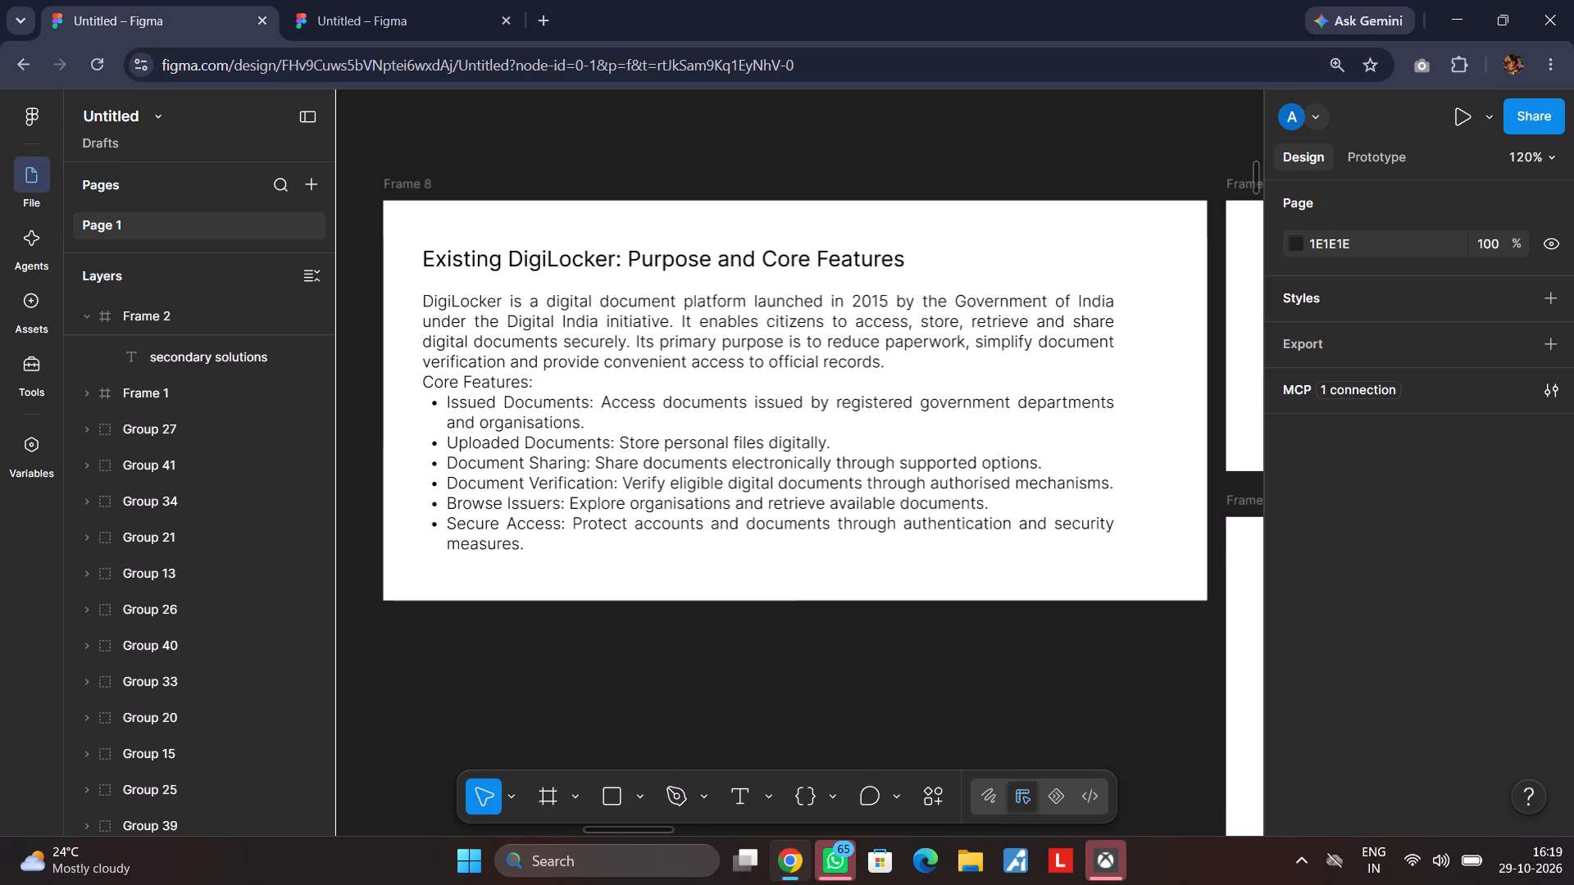
pyautogui.scroll(-1, 876, 656)
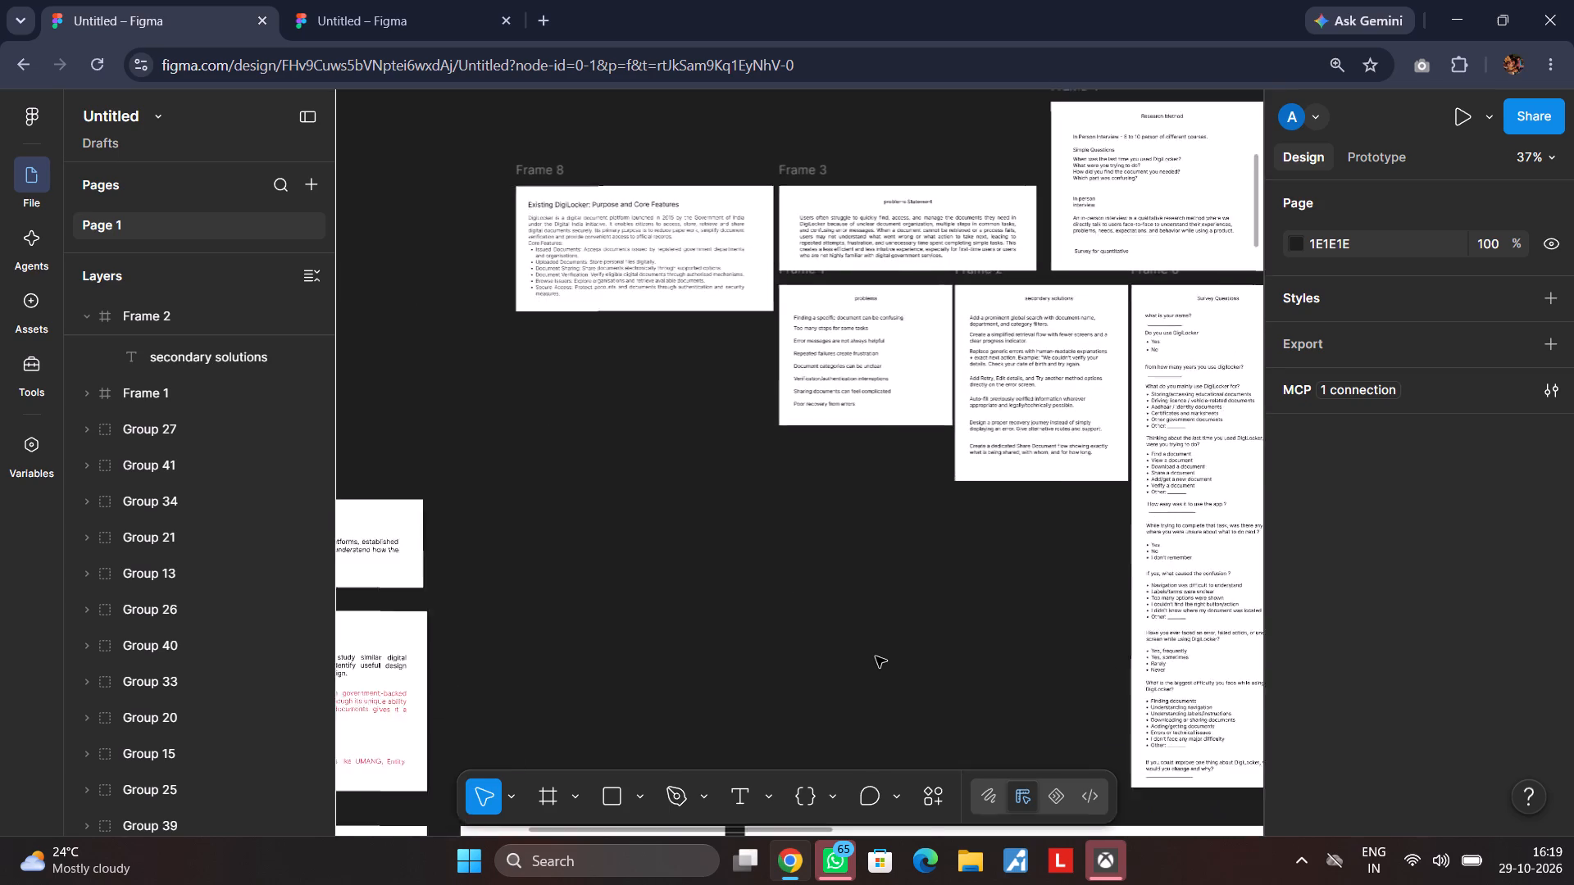
pyautogui.scroll(-2, 876, 656)
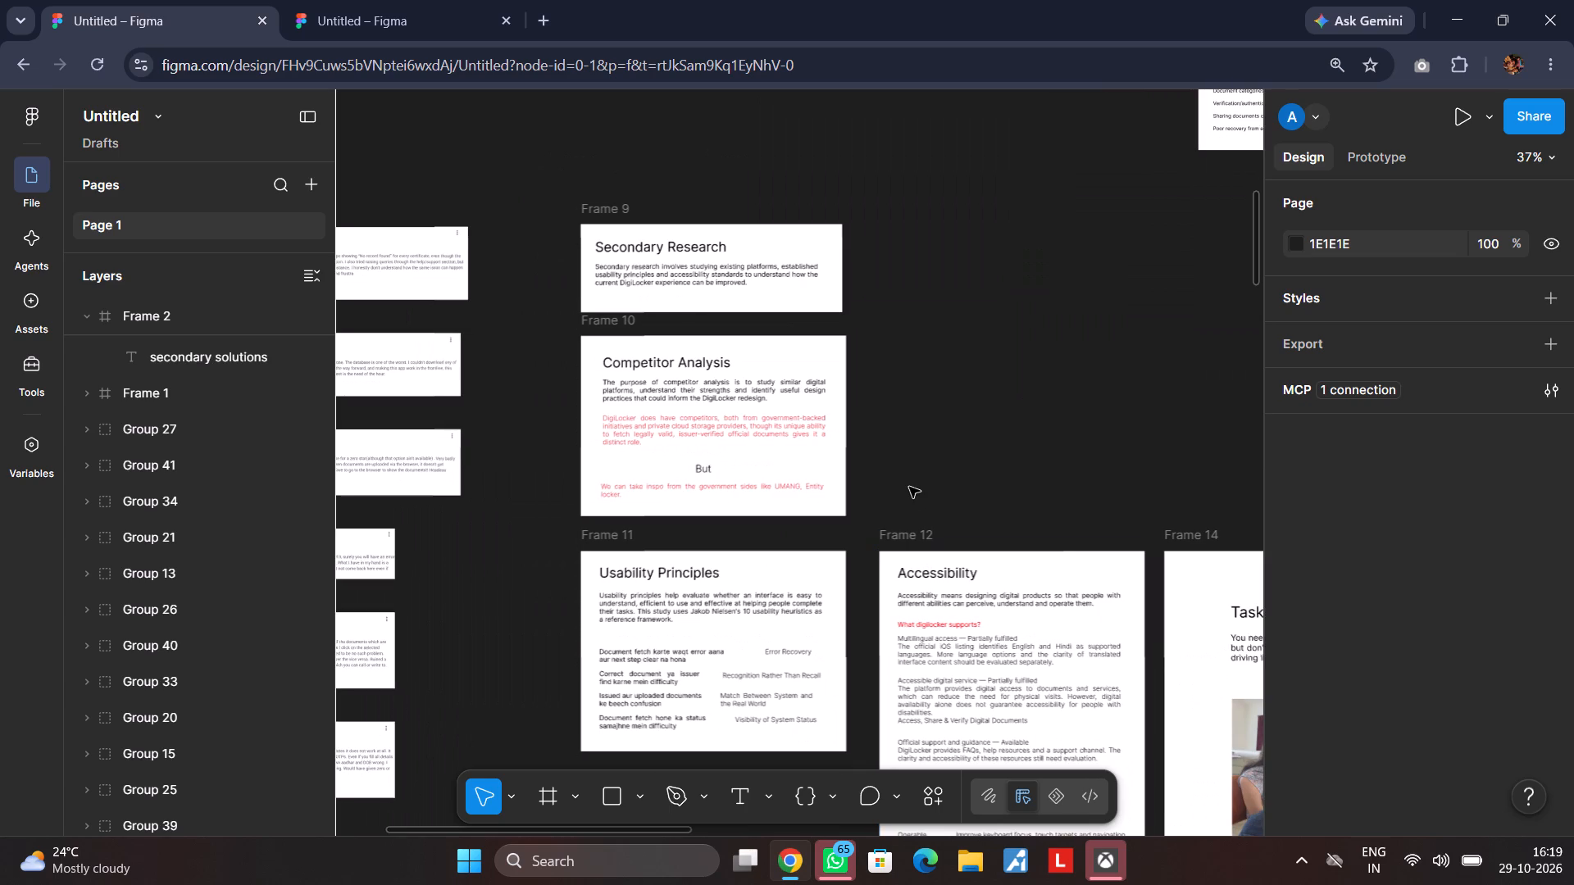
pyautogui.hscroll(1, 909, 487)
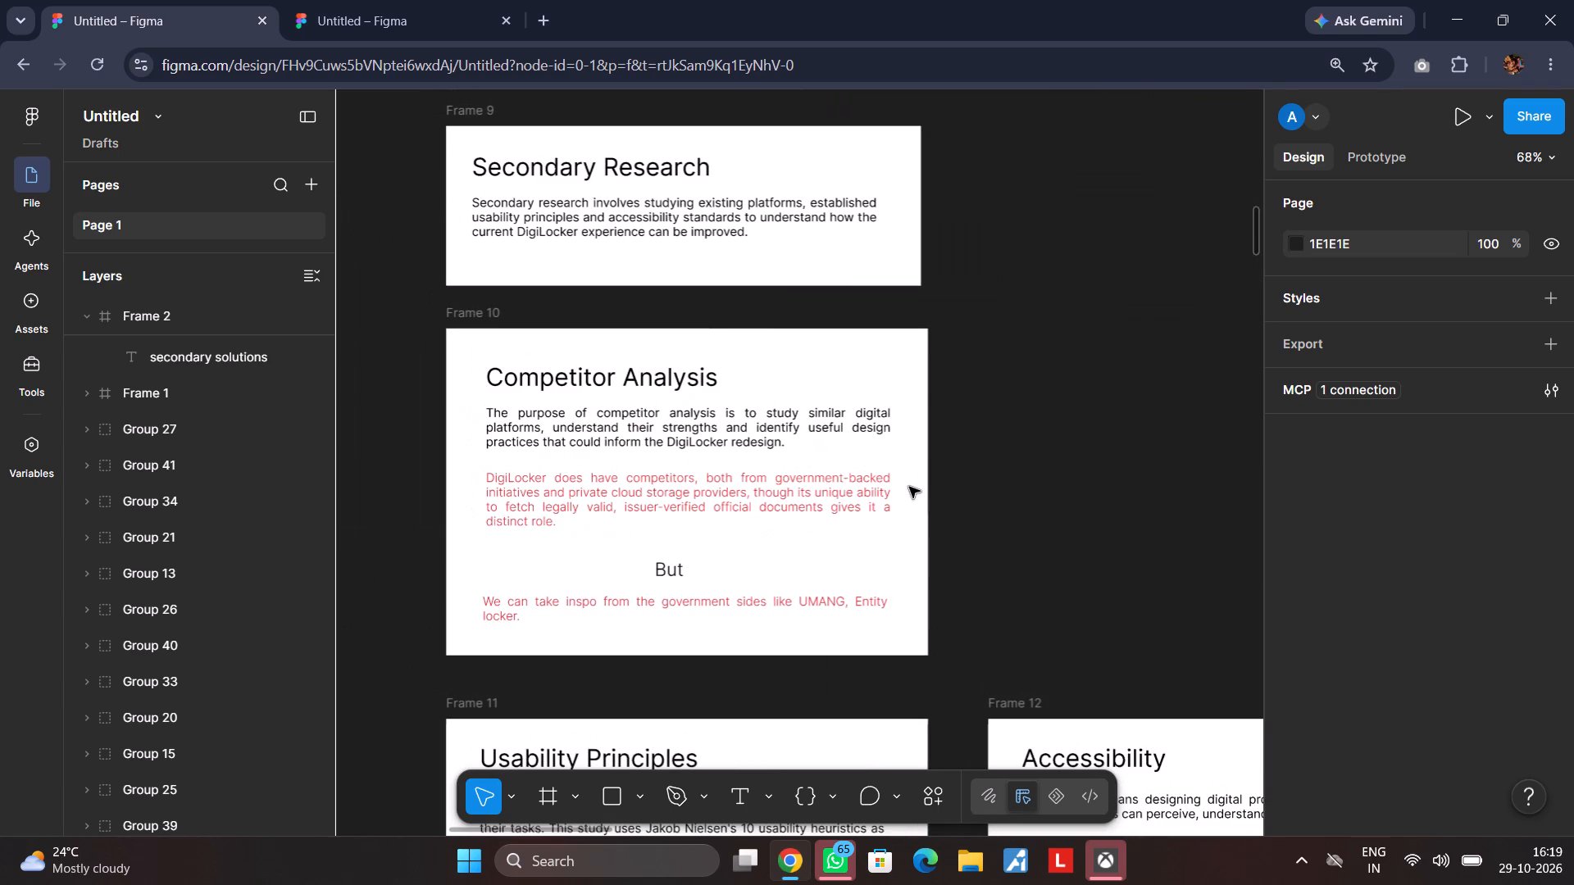
pyautogui.hscroll(1, 909, 487)
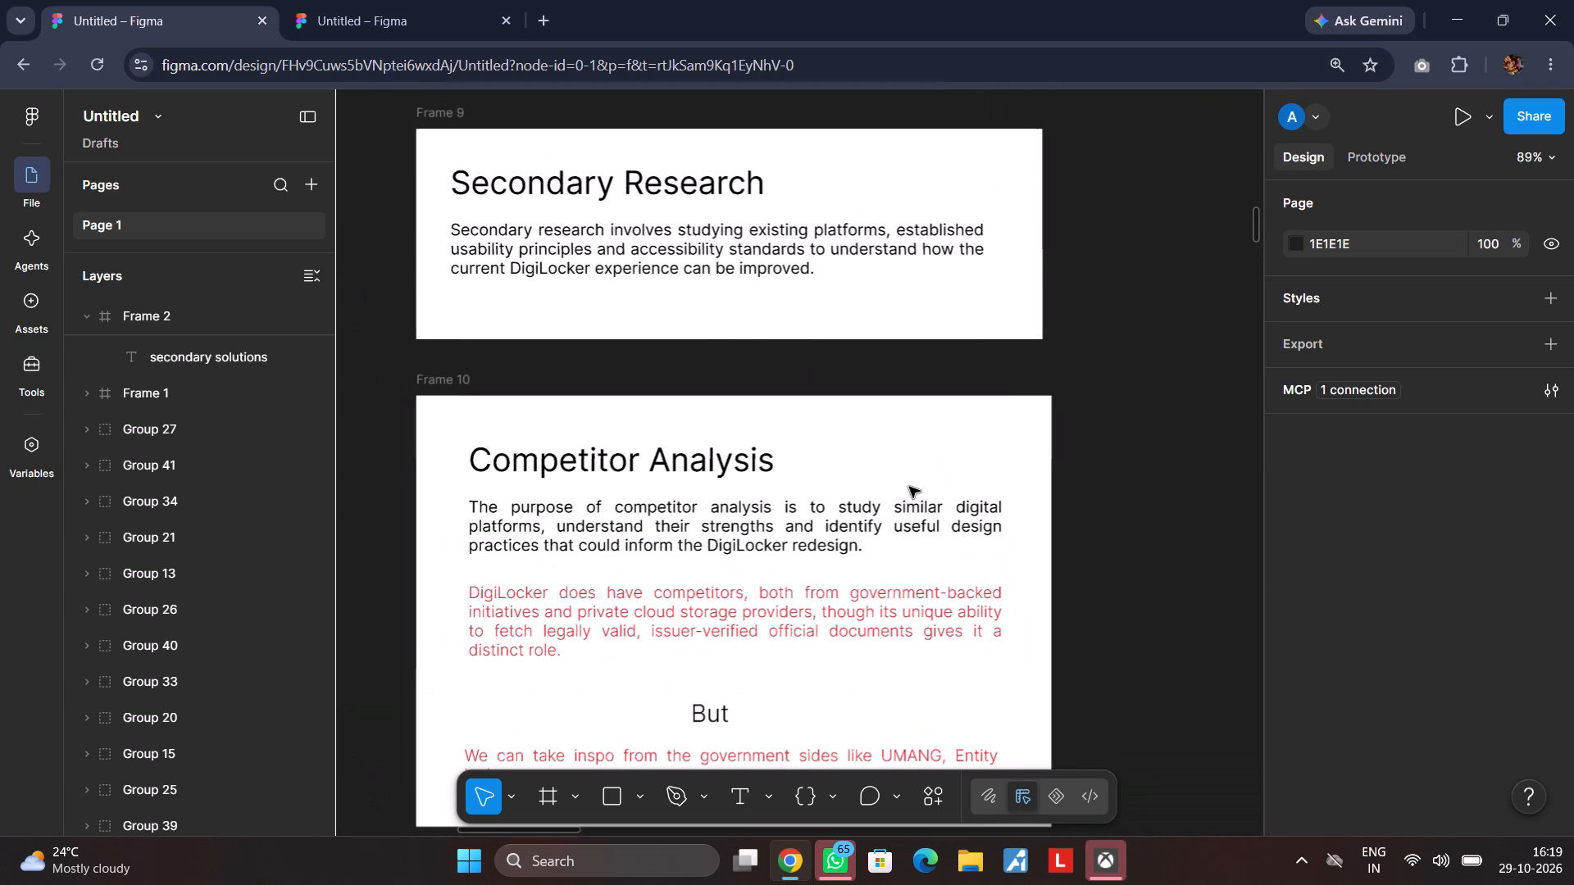
pyautogui.hscroll(1, 909, 487)
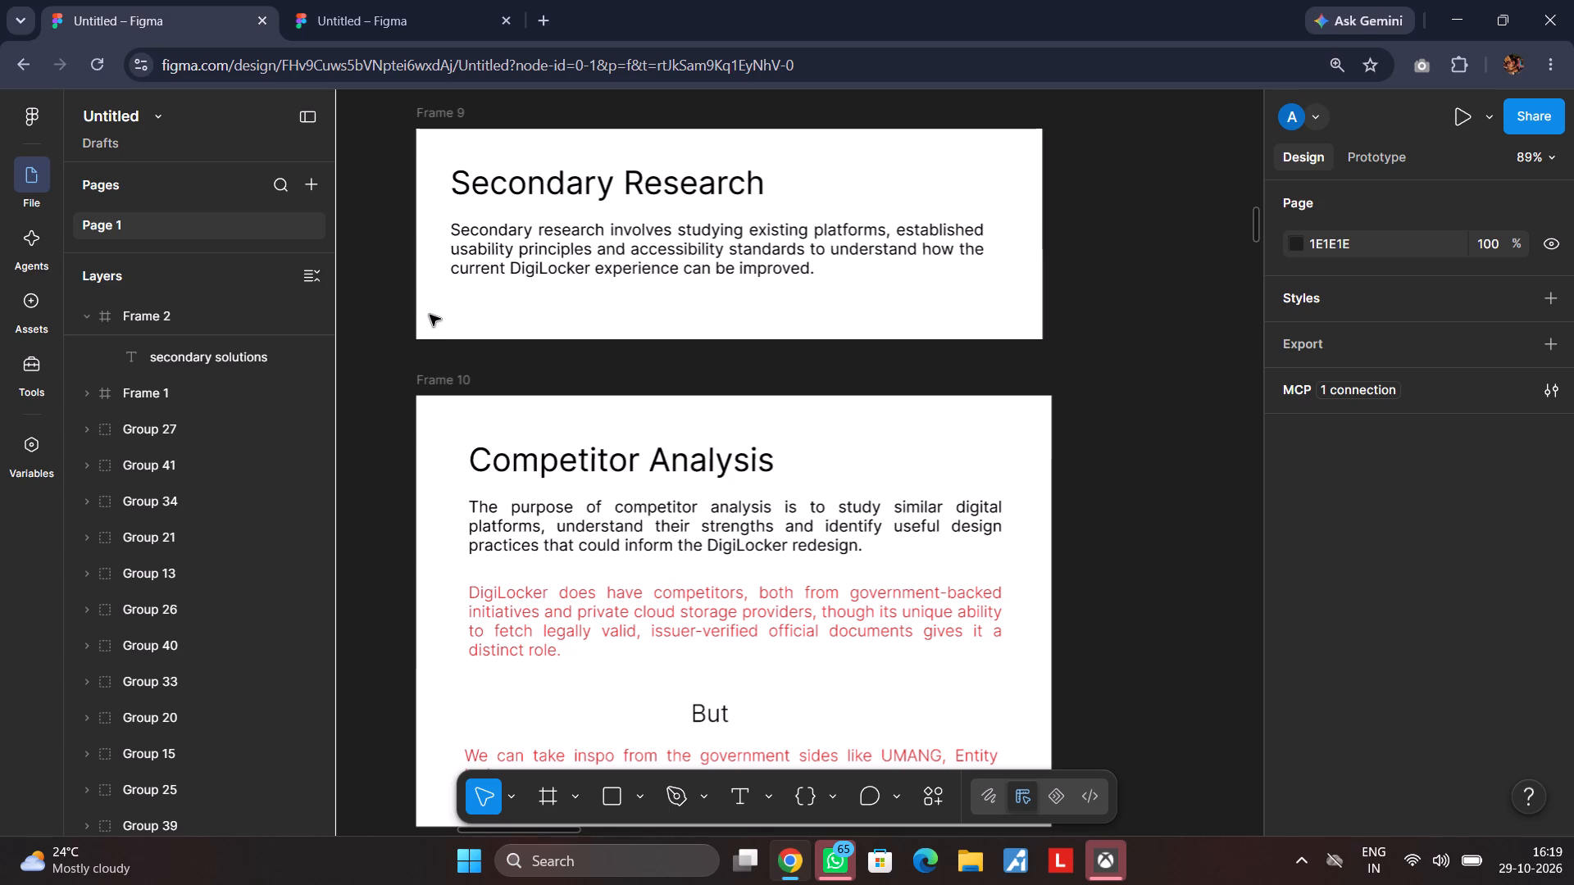
pyautogui.scroll(-3, 430, 315)
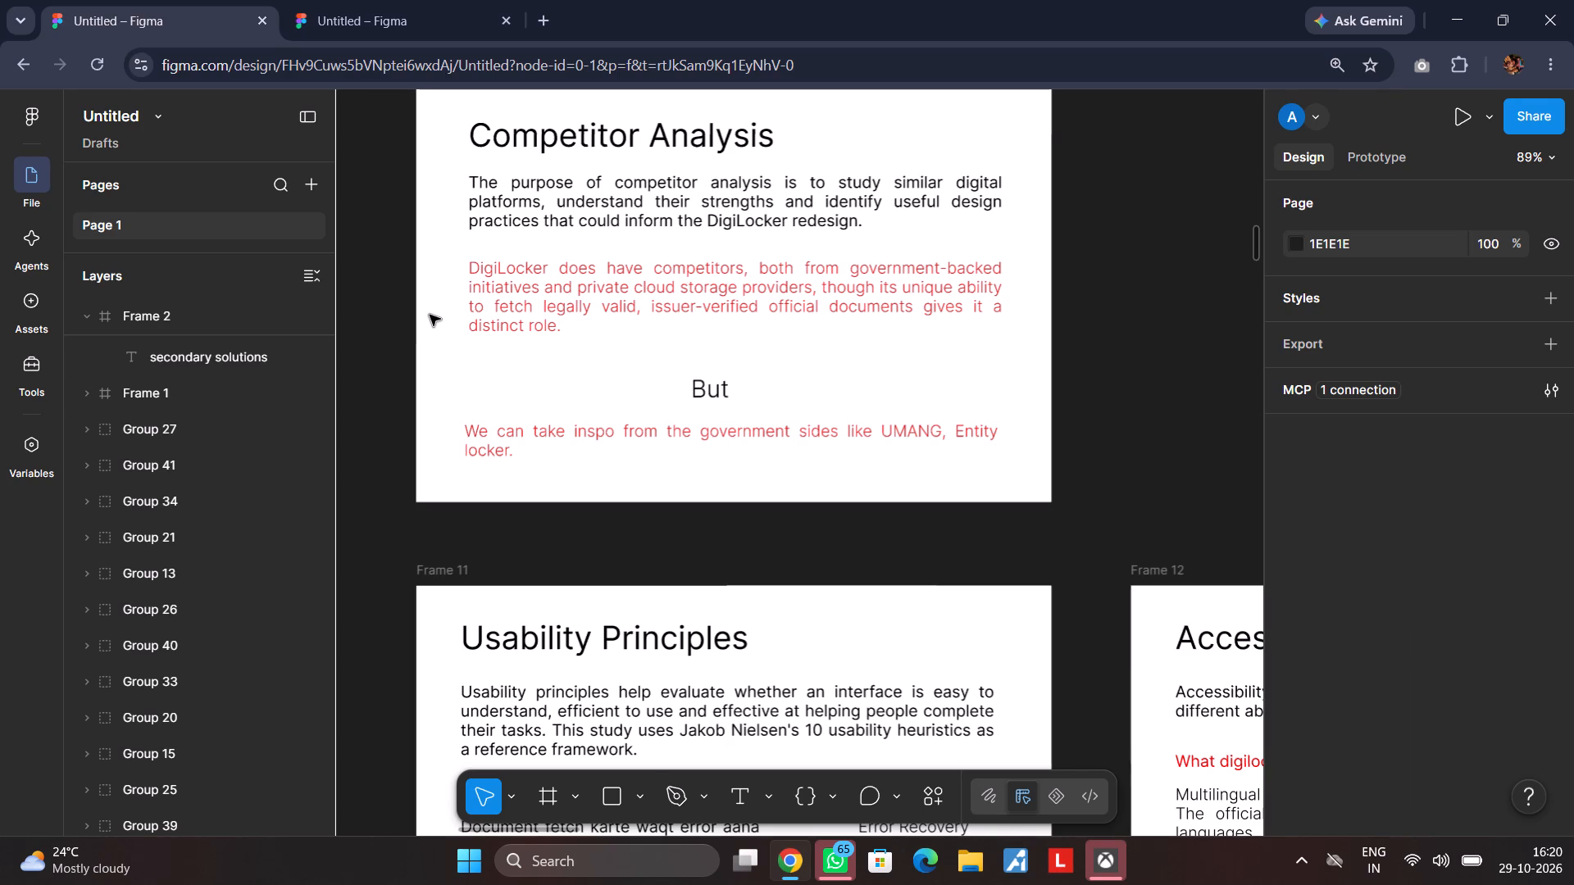
pyautogui.scroll(-1, 430, 315)
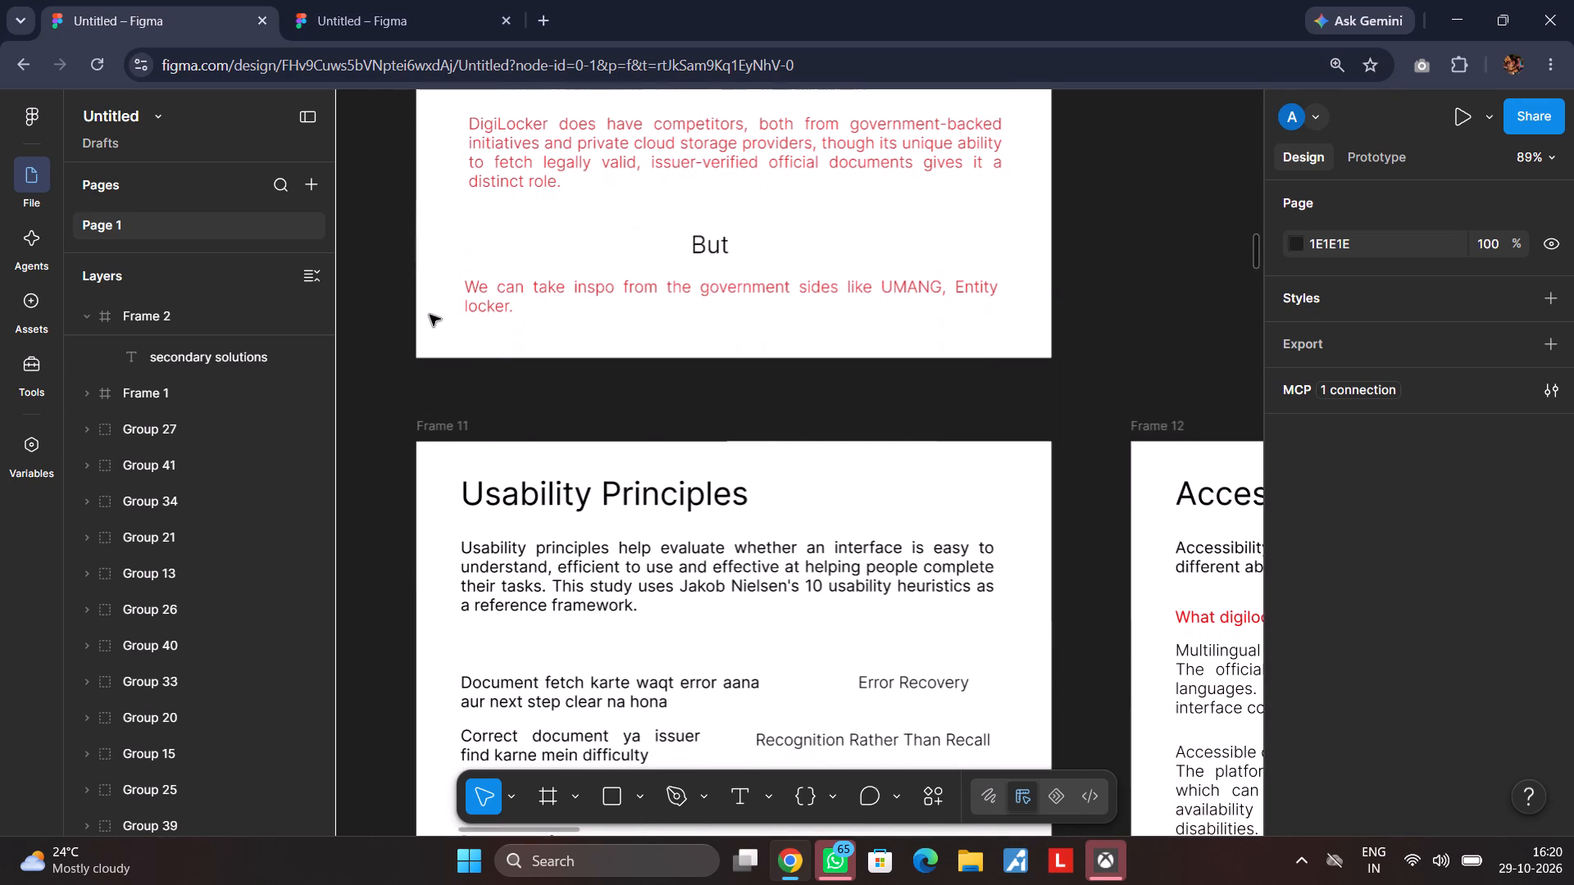
pyautogui.scroll(-1, 430, 315)
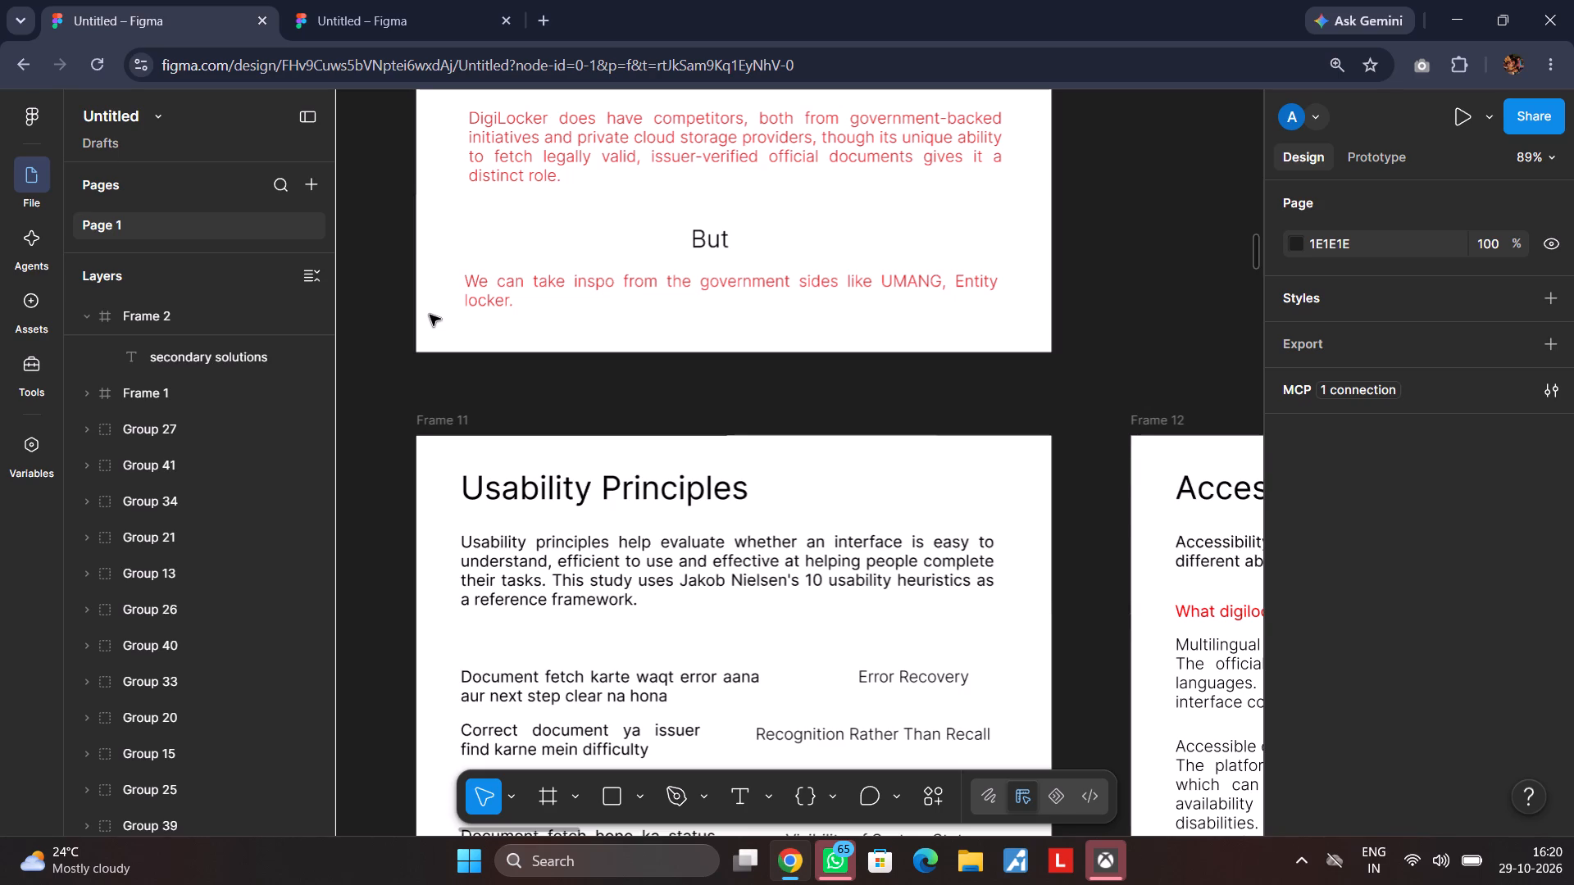
pyautogui.scroll(-1, 430, 315)
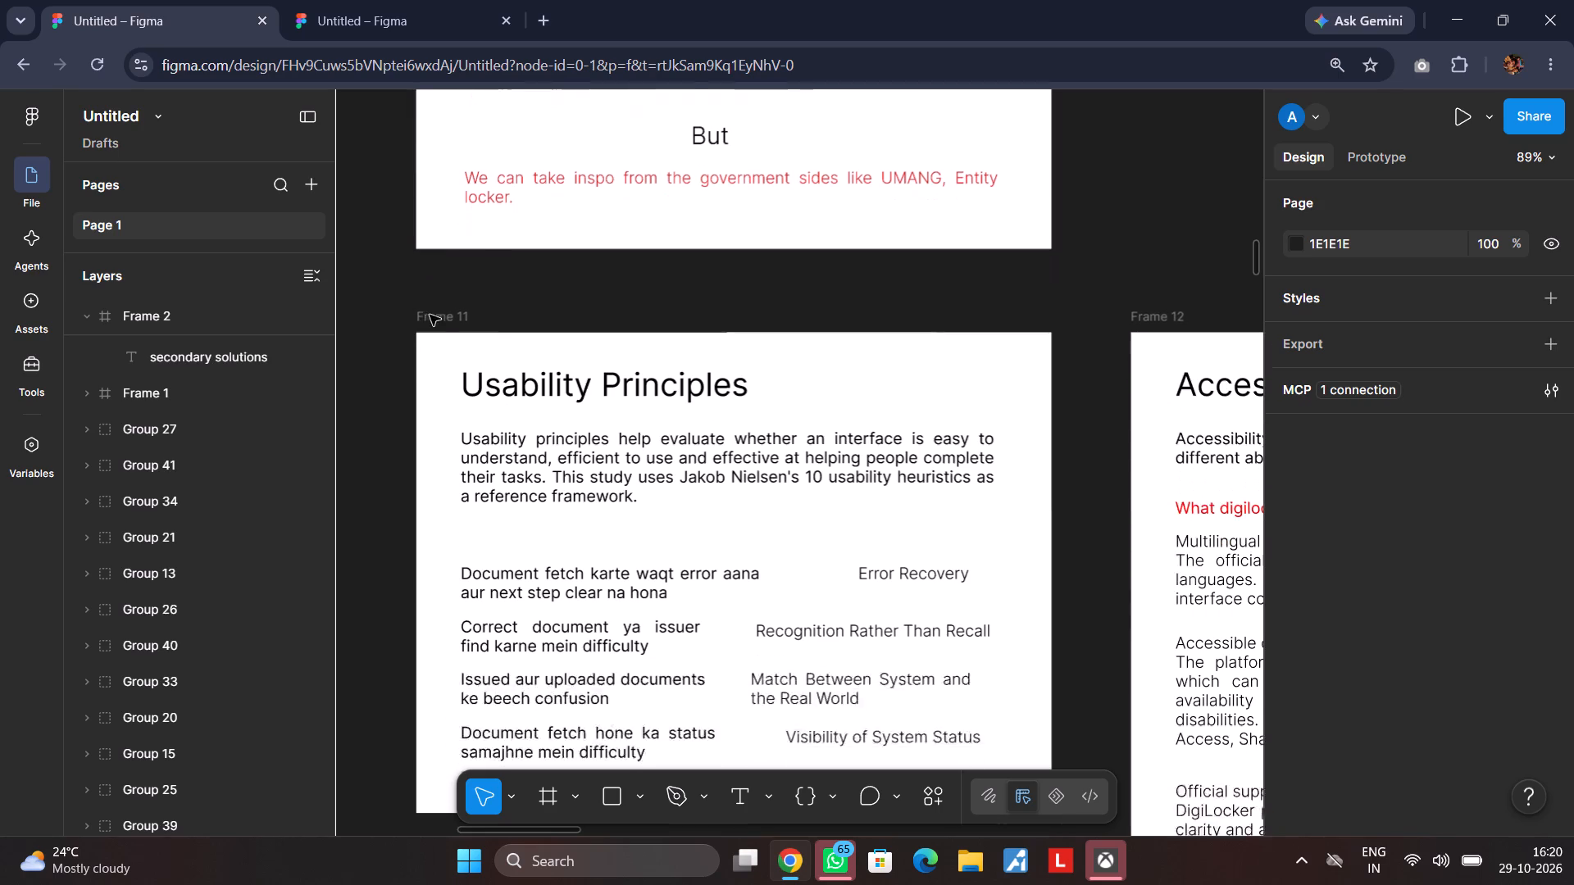
pyautogui.scroll(-1, 430, 315)
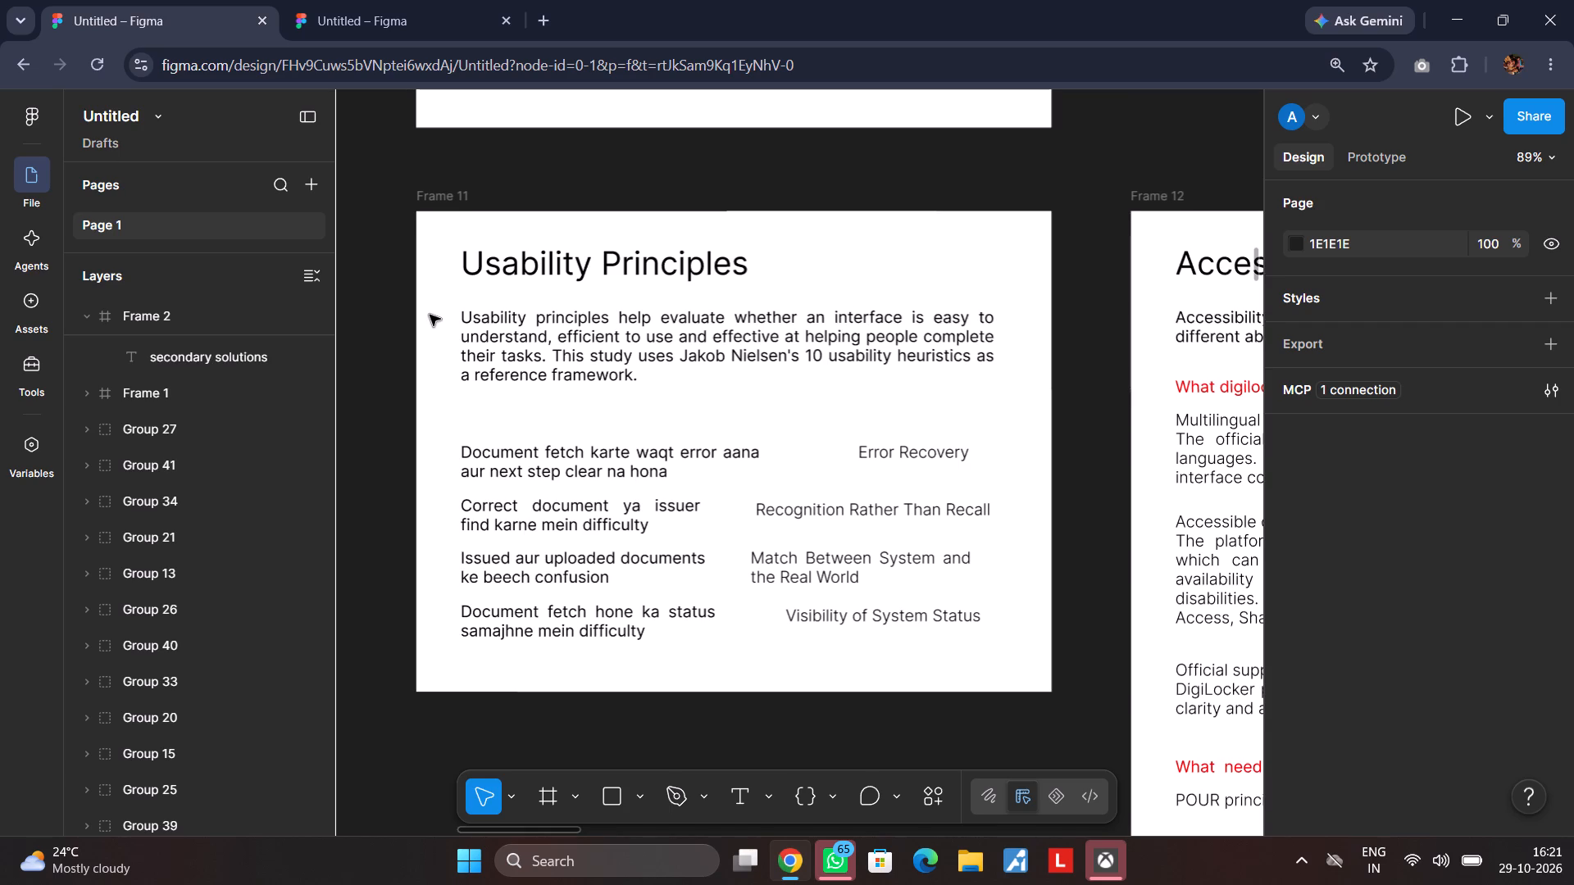
# In the Accessibility frame, duplicate the "Perceivable" label beside the unlabelled last POUR row, at X 44, Y 767, and change the copy's text to "Robust".
pyautogui.hscroll(-6, 430, 315)
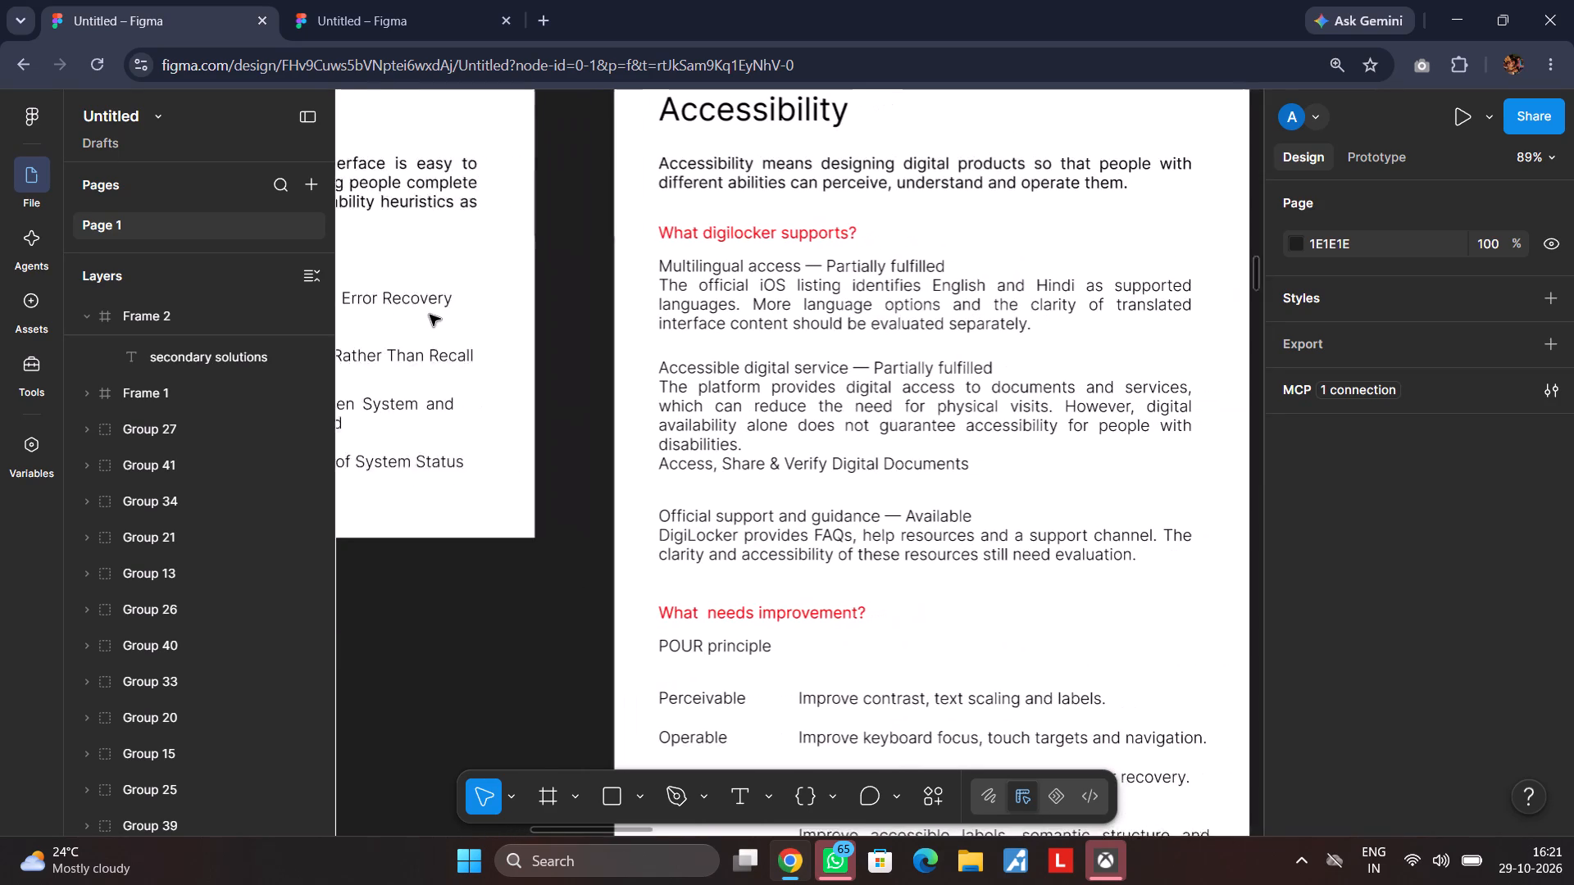
pyautogui.hscroll(-1, 430, 315)
pyautogui.scroll(-2, 430, 315)
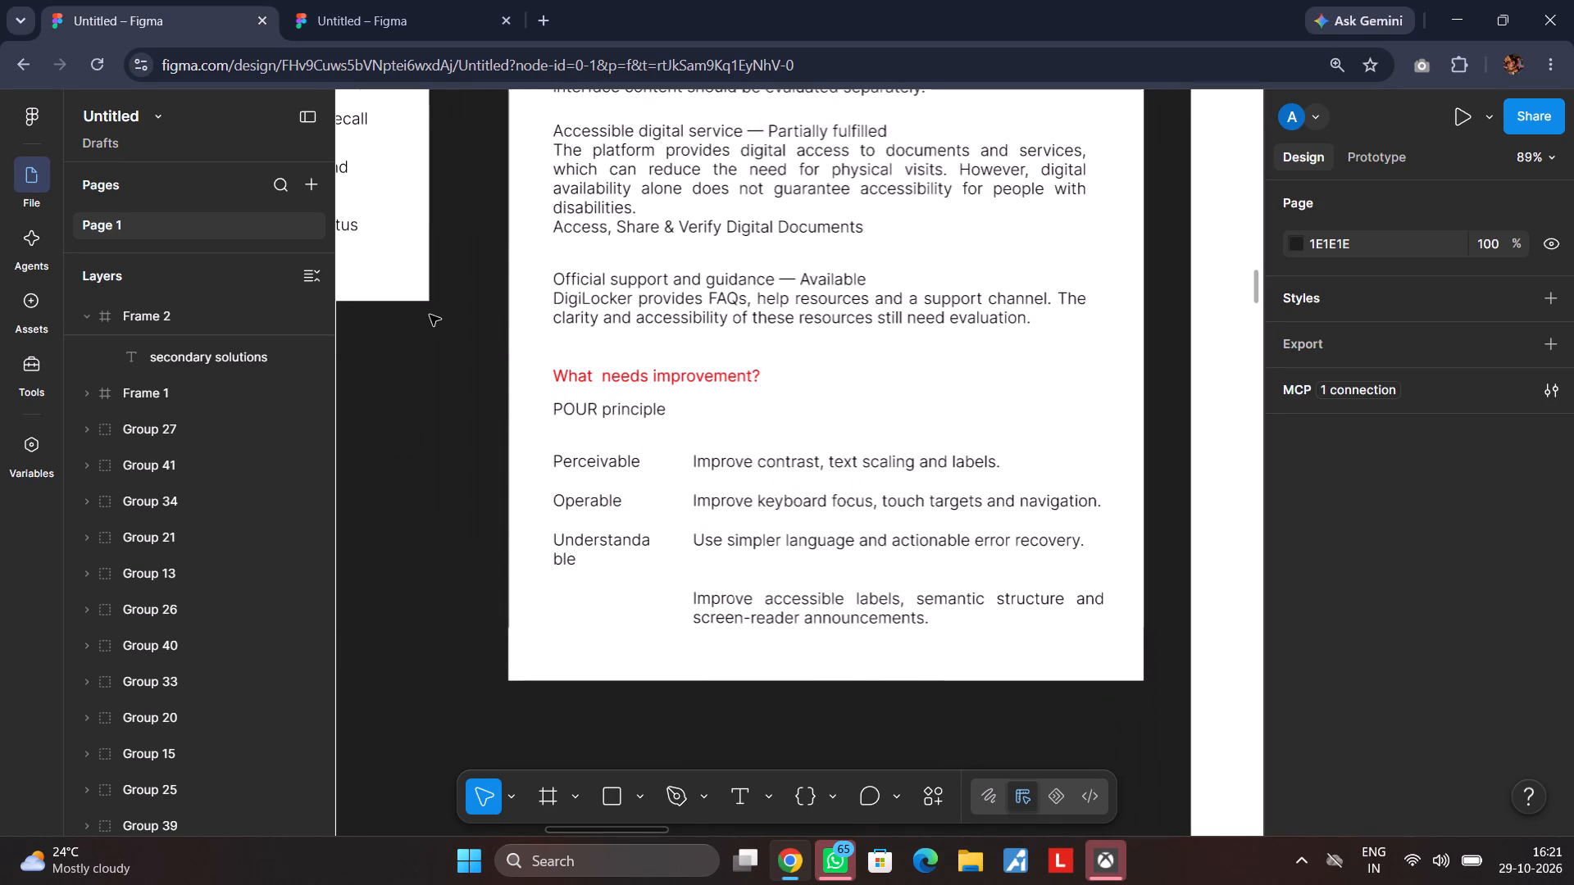
pyautogui.scroll(-2, 430, 315)
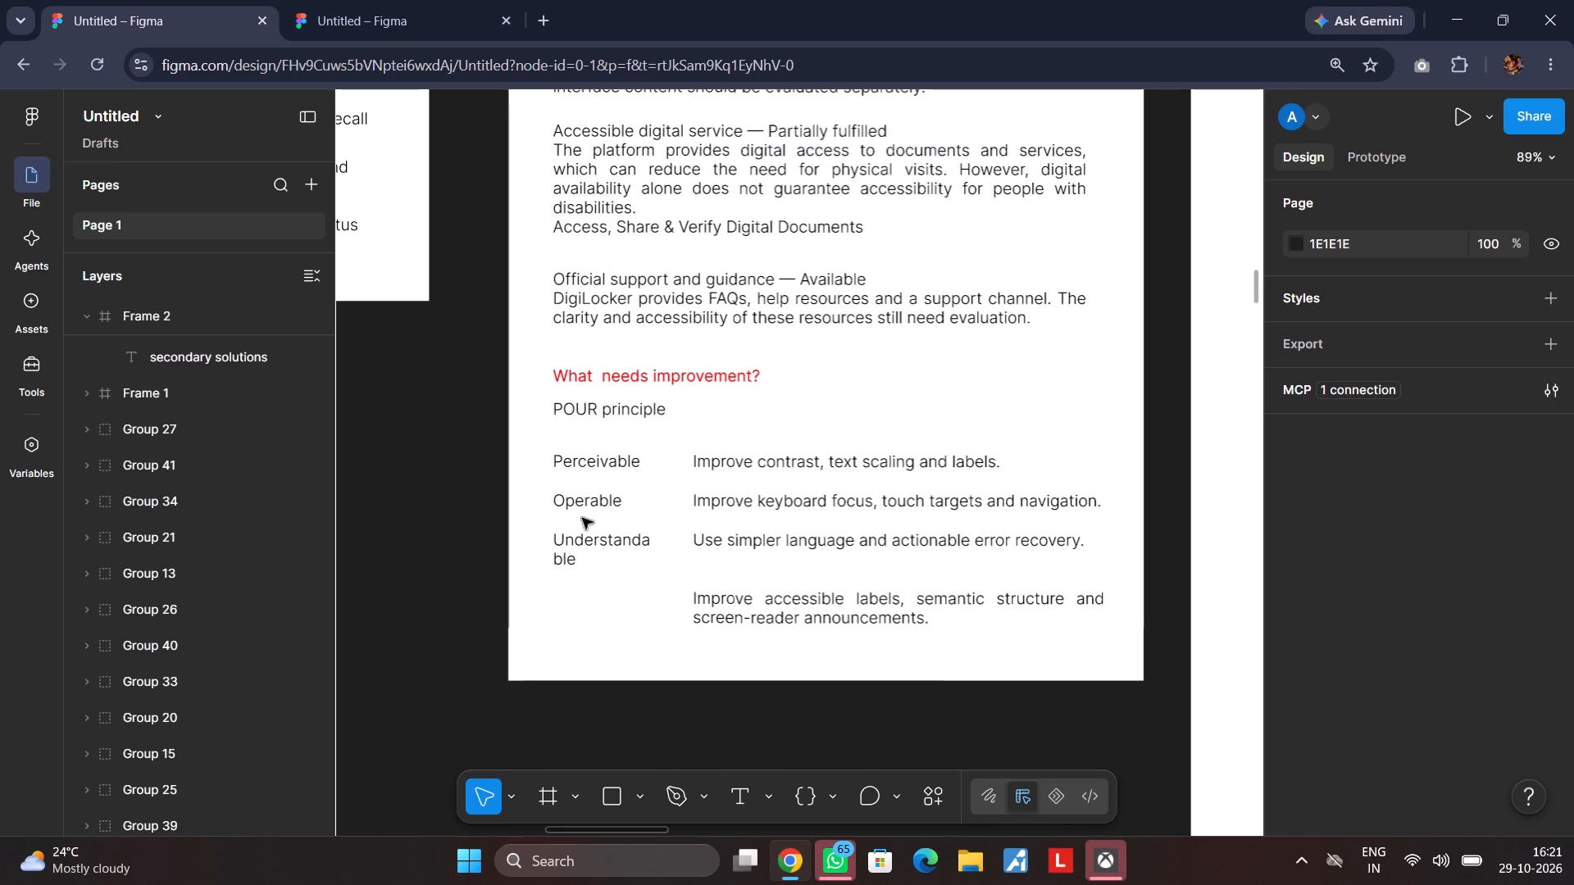
pyautogui.keyDown('alt'); pyautogui.moveTo(586, 459); pyautogui.dragTo(601, 632); pyautogui.keyUp('alt')
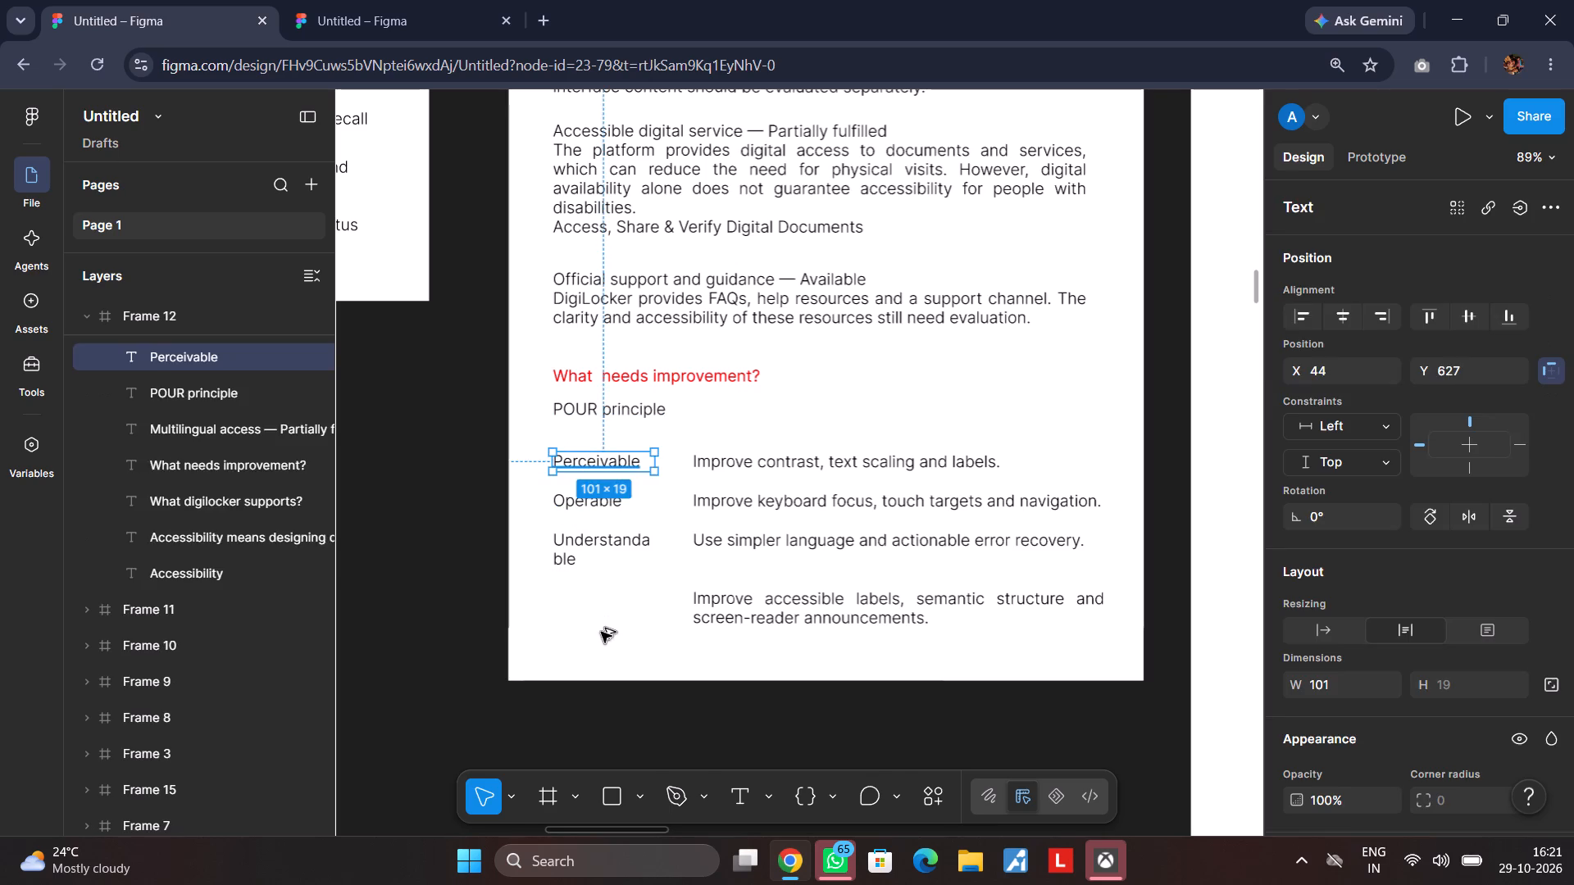
pyautogui.keyDown('alt'); pyautogui.moveTo(601, 632); pyautogui.dragTo(584, 598); pyautogui.keyUp('alt')
pyautogui.doubleClick(584, 598)
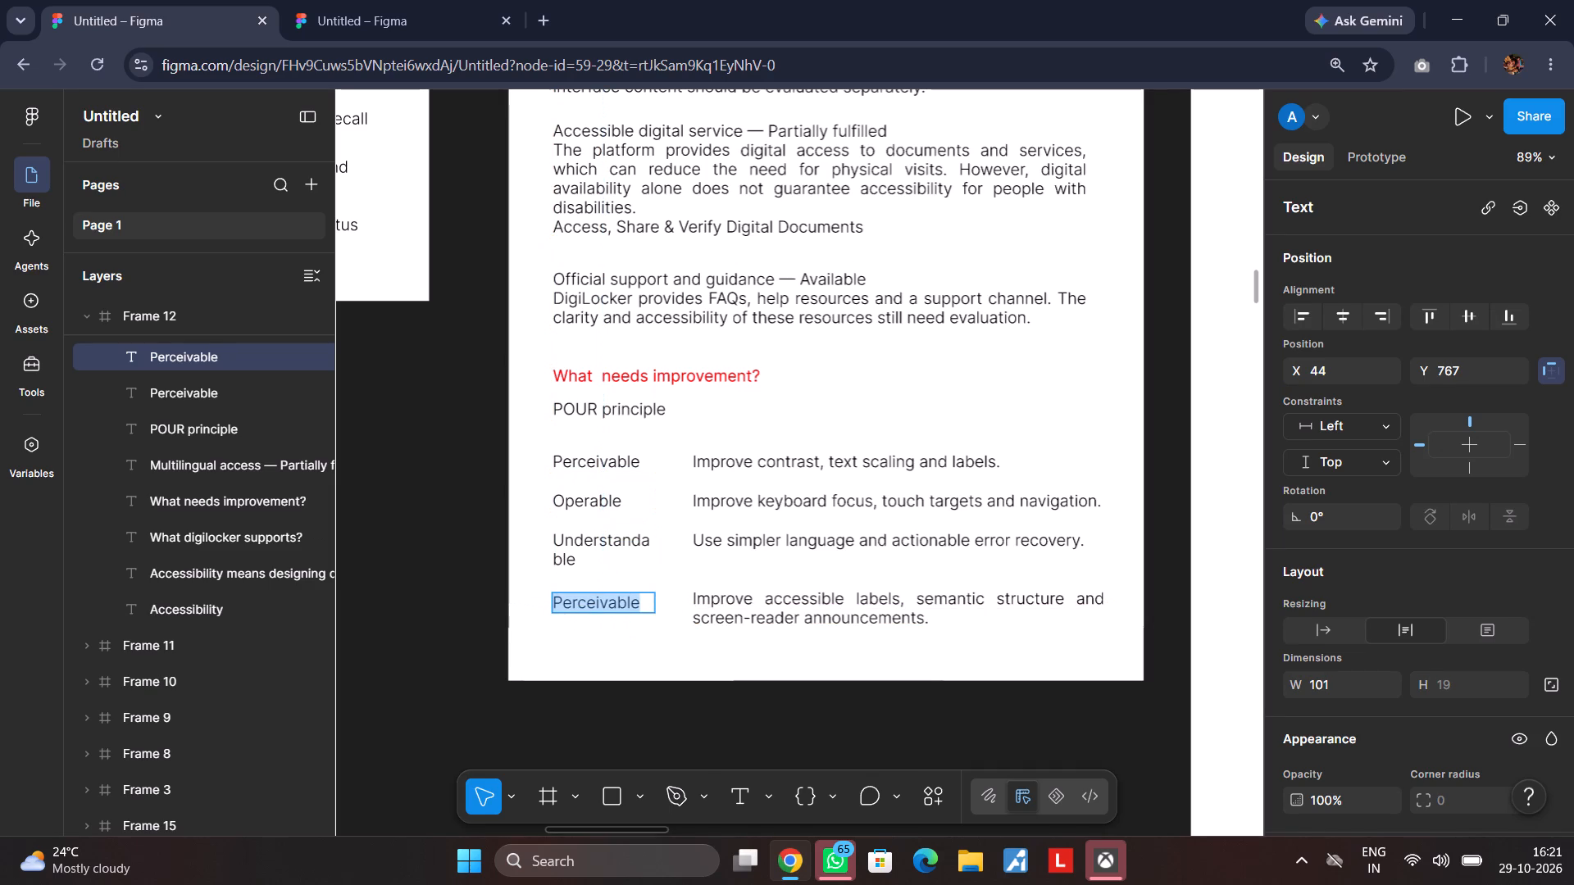
pyautogui.press('r')
pyautogui.write('obust')
pyautogui.click(457, 600)
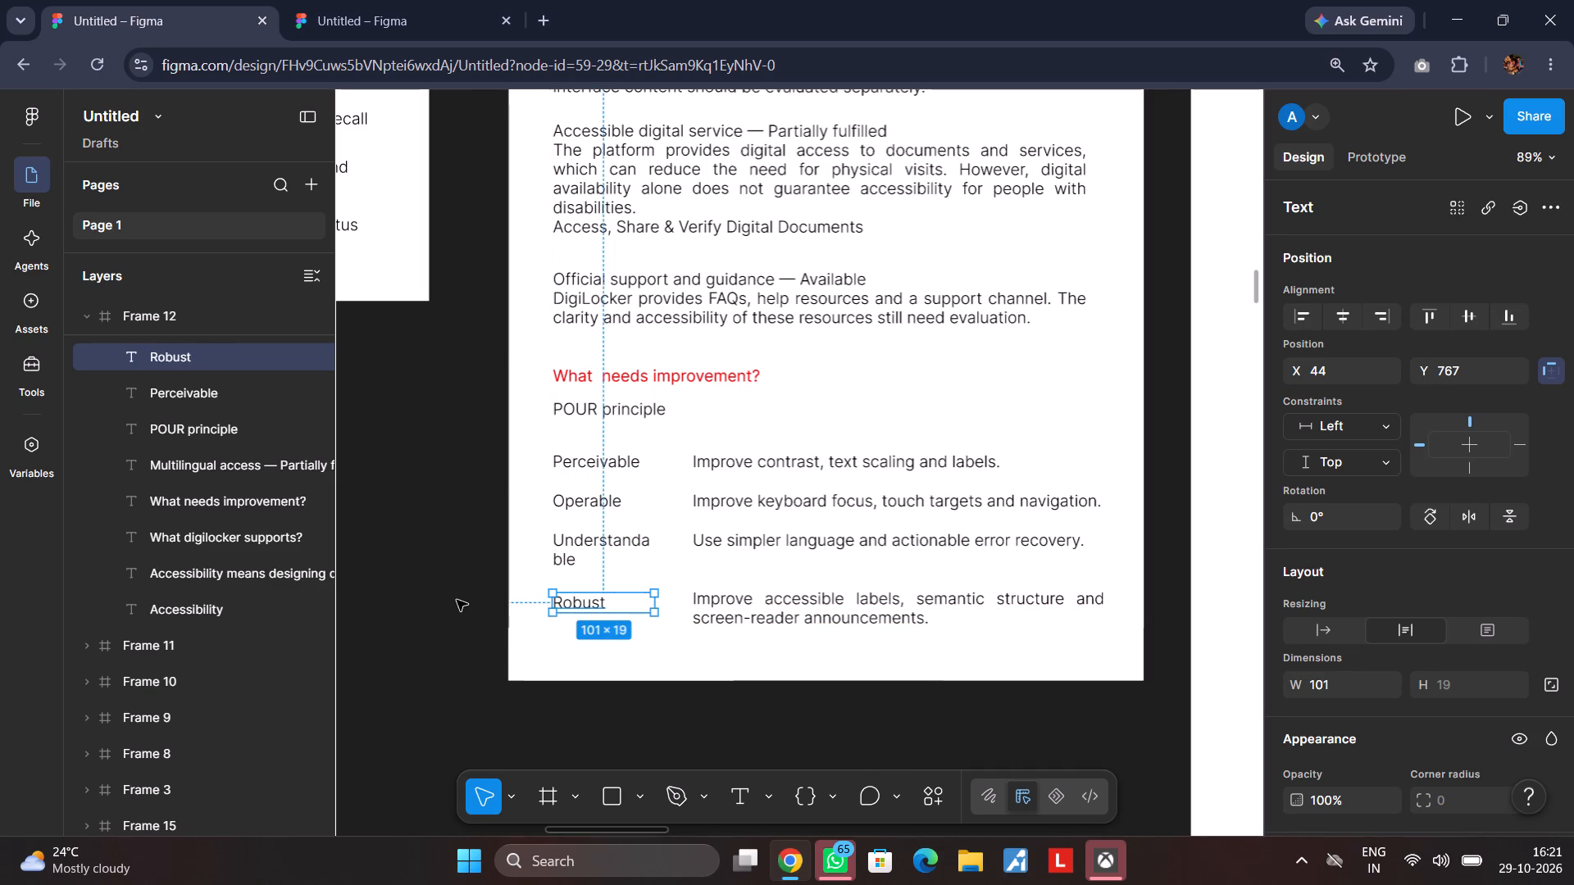
pyautogui.click(457, 600)
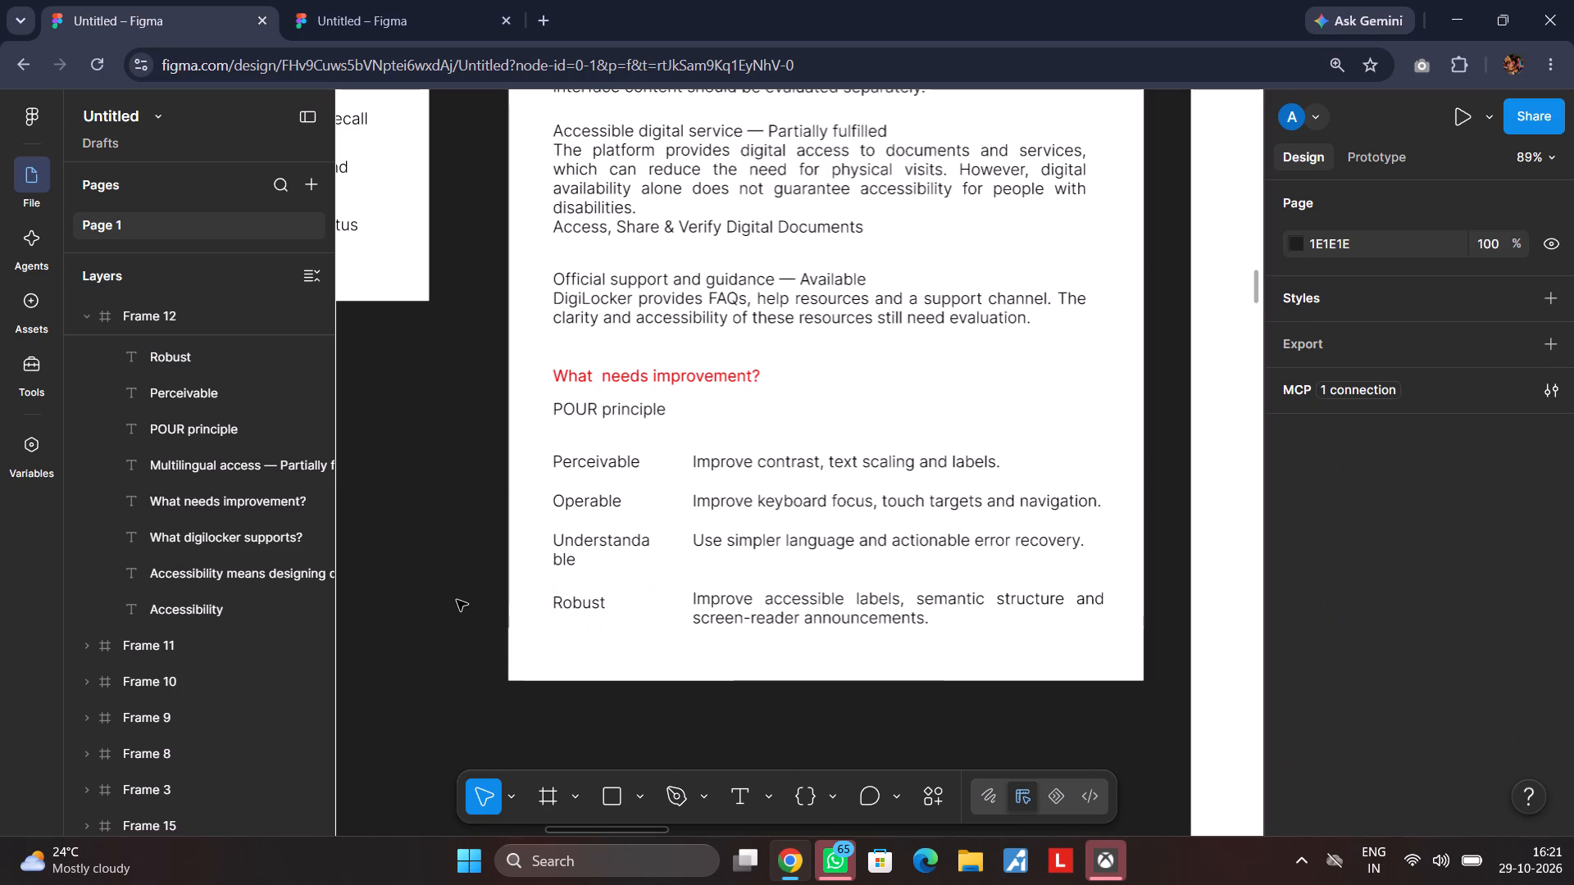